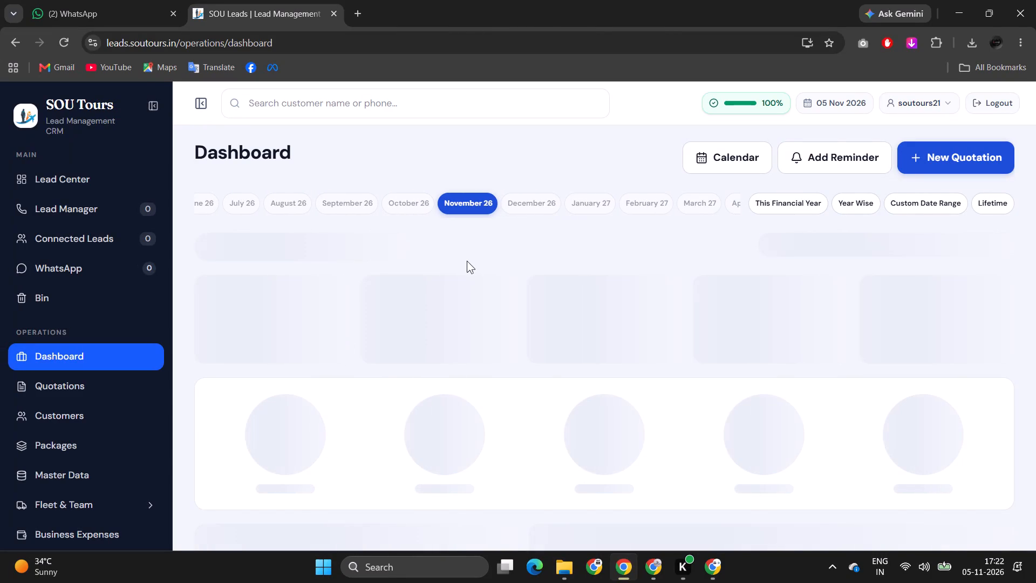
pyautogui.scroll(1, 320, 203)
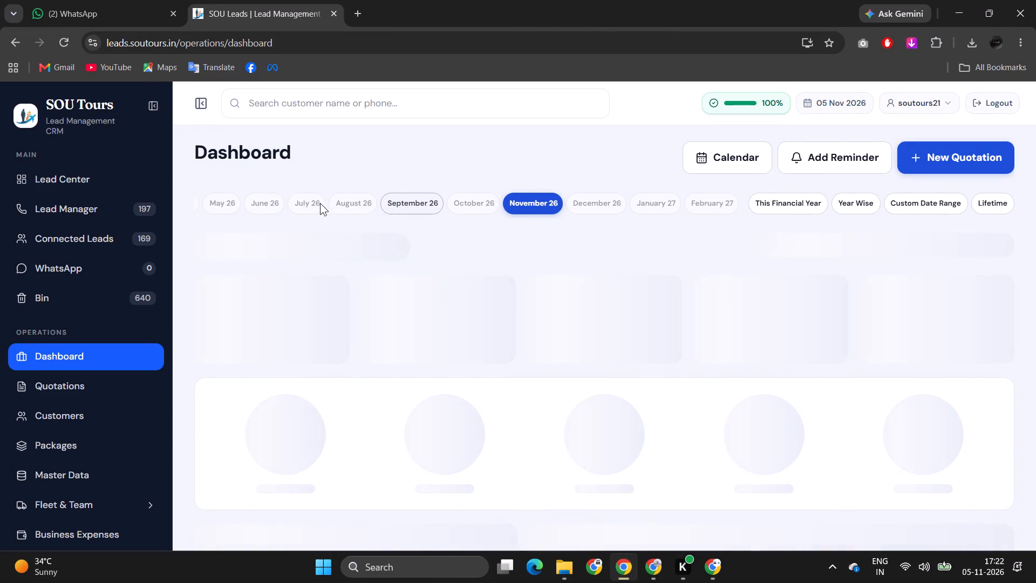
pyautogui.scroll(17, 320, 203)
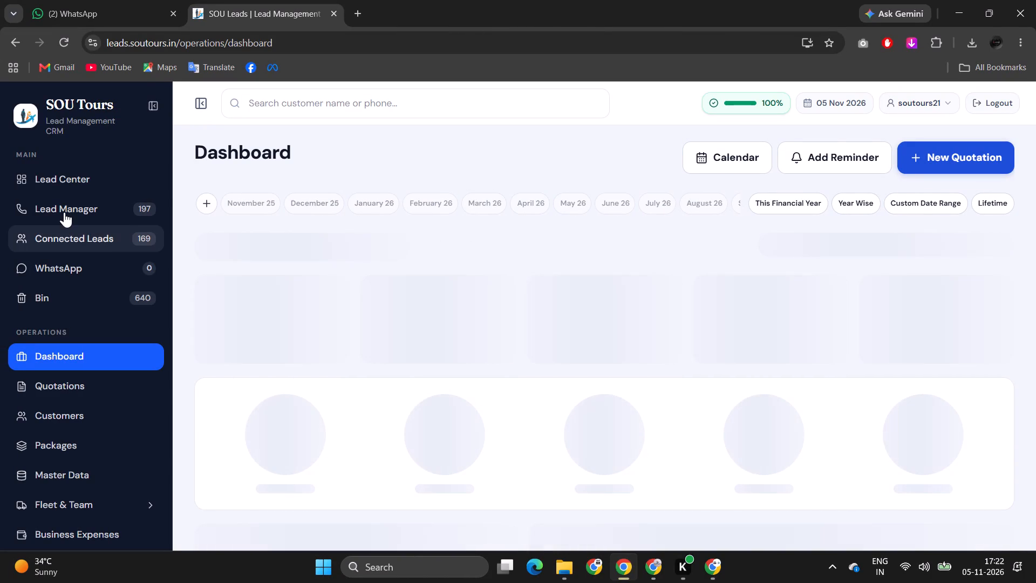
# Open the Lead Manager page with the new leads waiting for a first call.
pyautogui.click(87, 206)
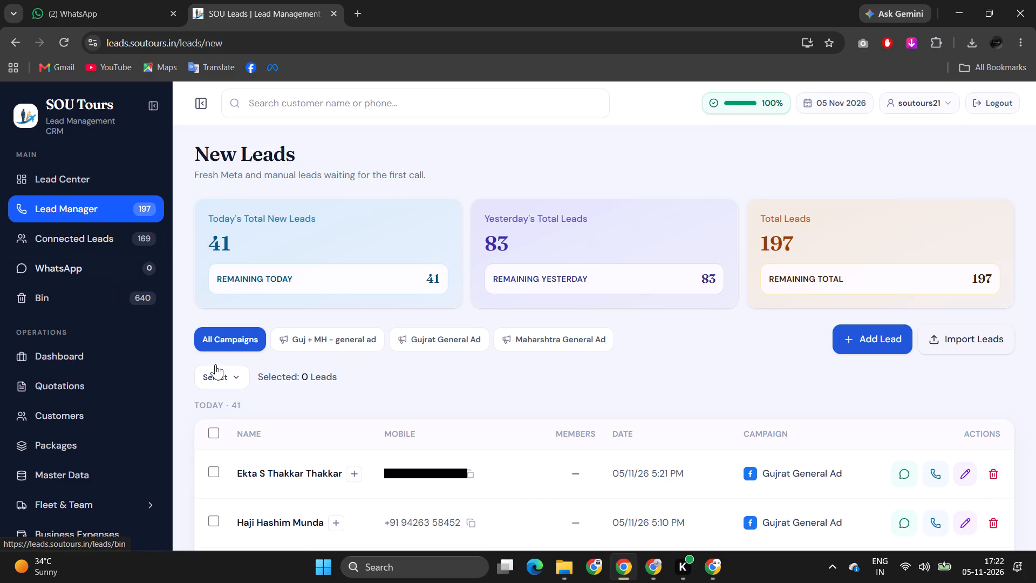
# Open the After Call outcome form for the first lead in today's new leads list.
pyautogui.scroll(-1, 387, 397)
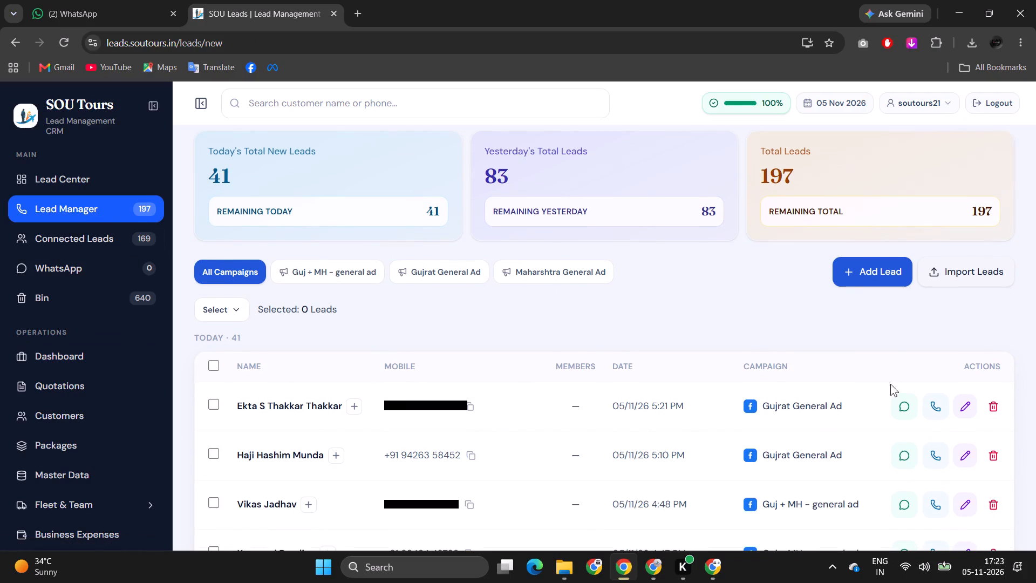
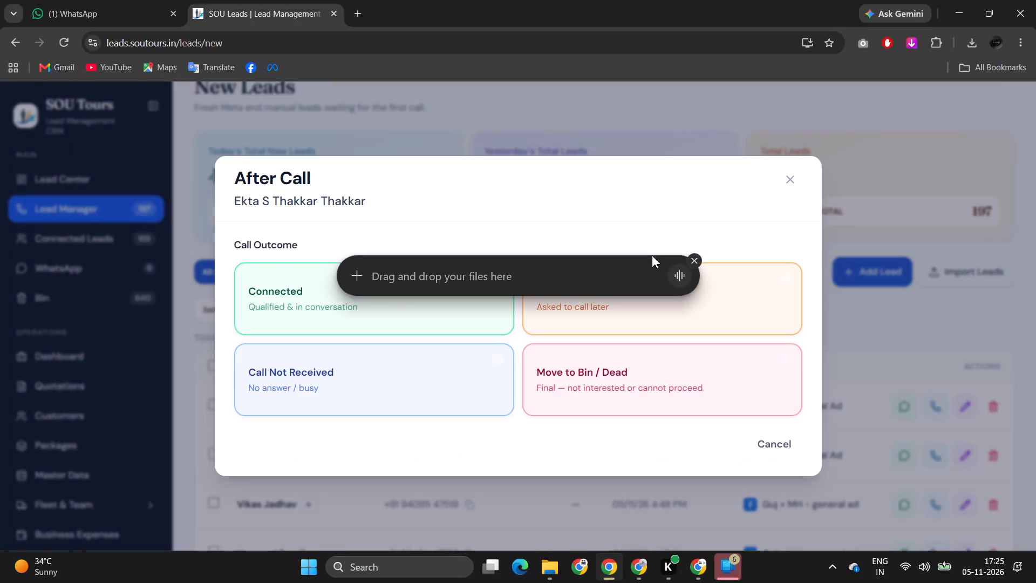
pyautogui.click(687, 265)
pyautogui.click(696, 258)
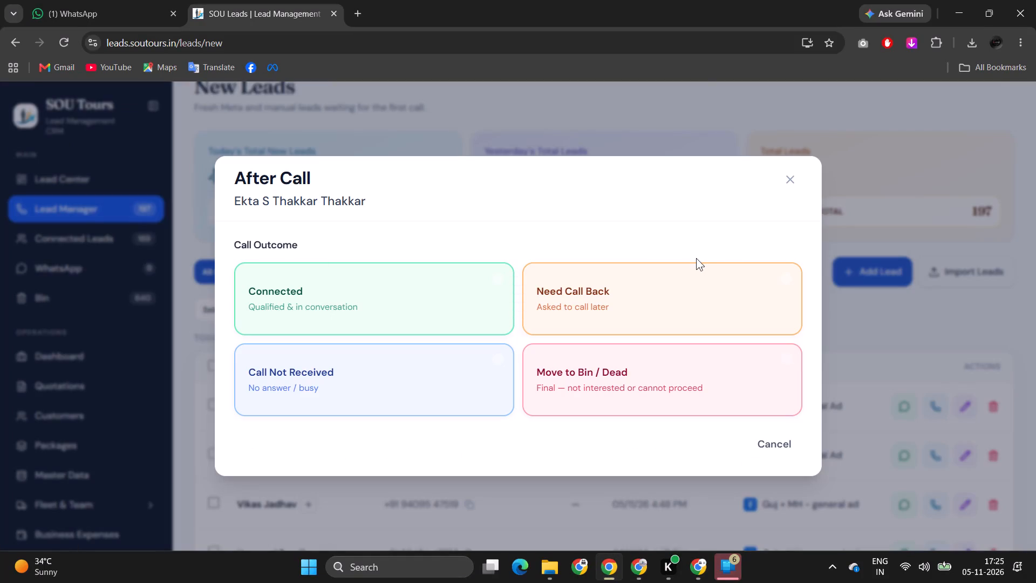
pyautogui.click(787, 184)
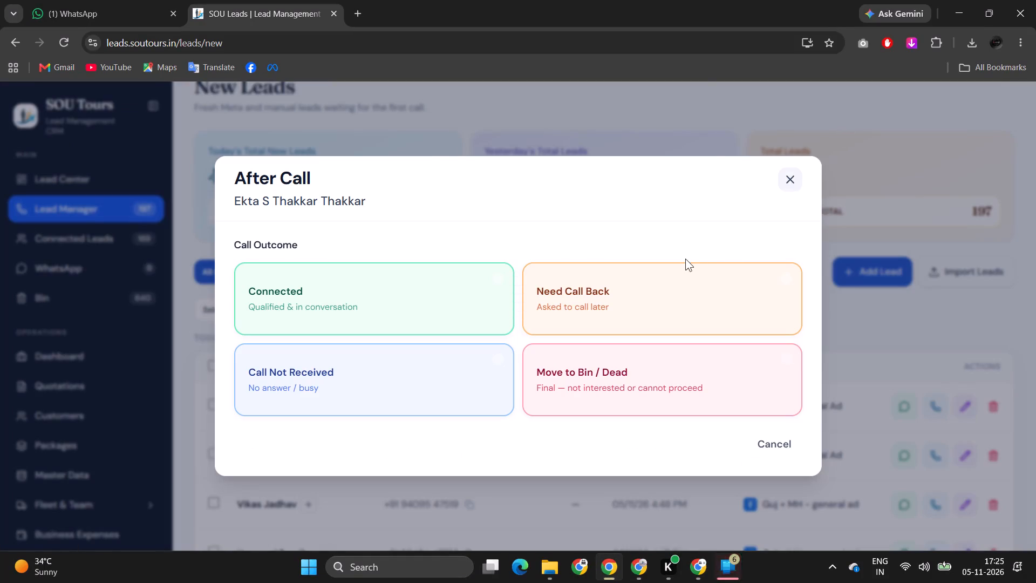
# Open the After Call outcome form for the oldest lead in today's list, from the Maharshtra General Ad campaign.
pyautogui.scroll(-20, 521, 376)
pyautogui.scroll(-14, 521, 376)
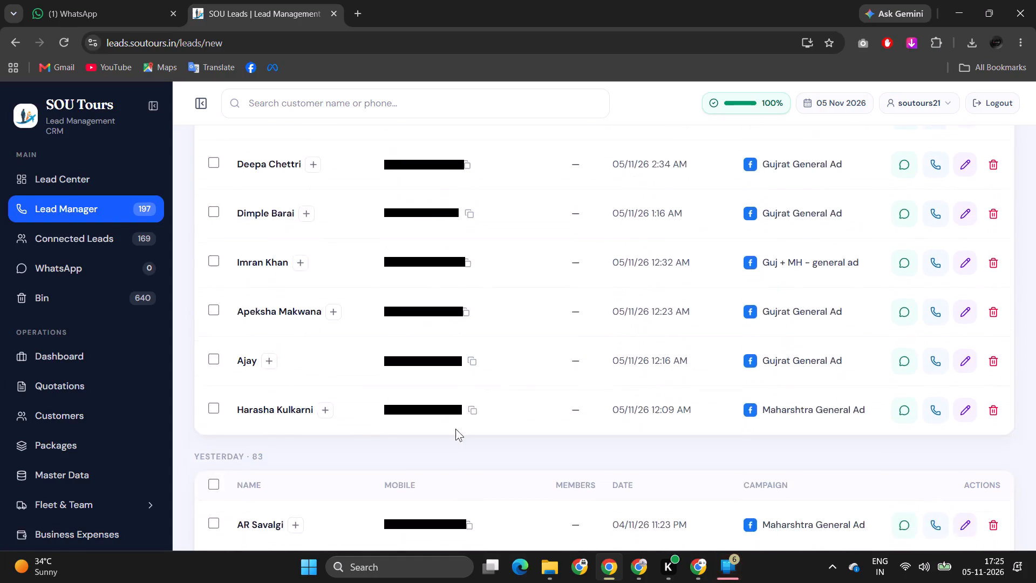
pyautogui.scroll(-1, 455, 429)
pyautogui.scroll(4, 455, 429)
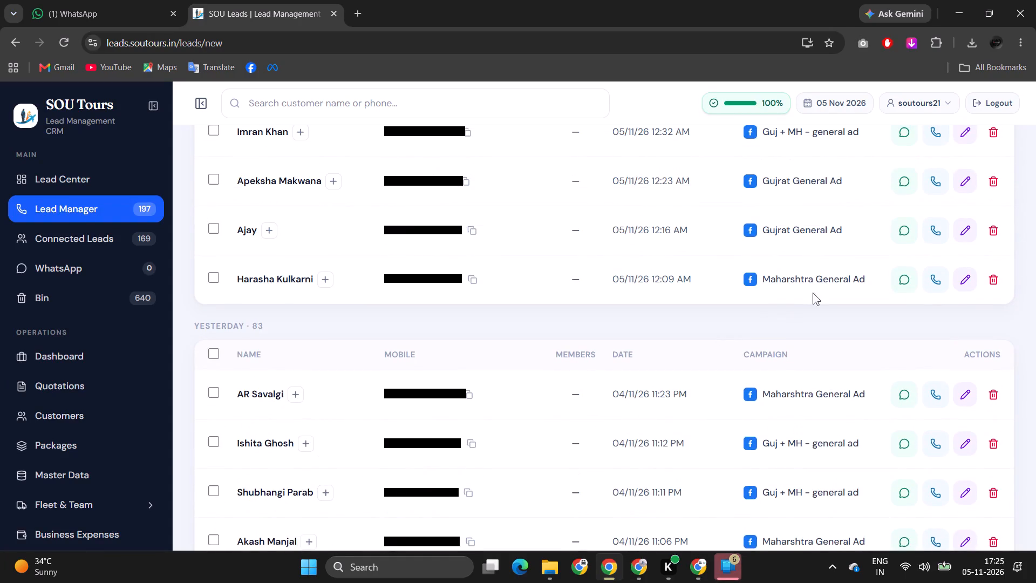
pyautogui.click(937, 283)
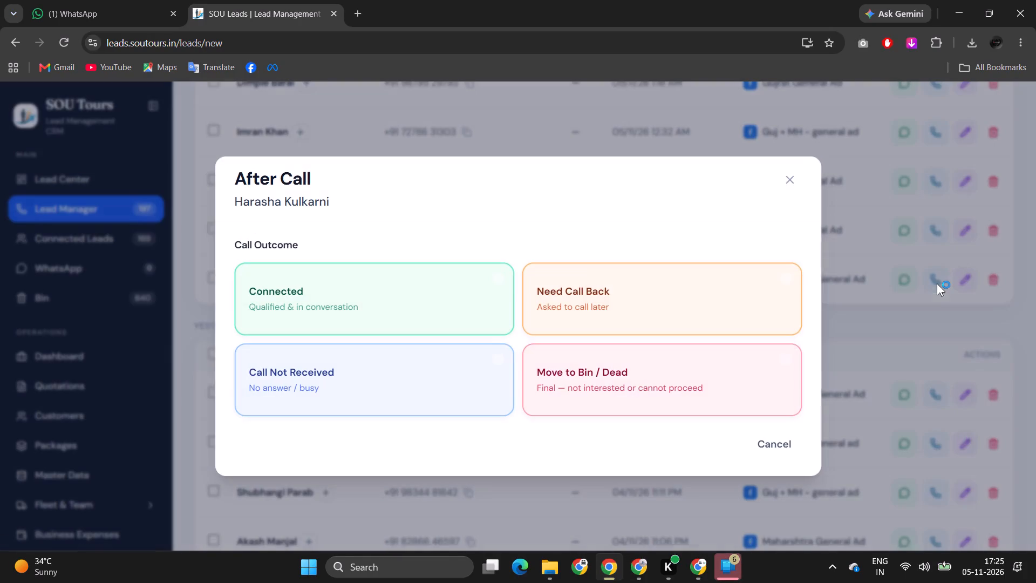
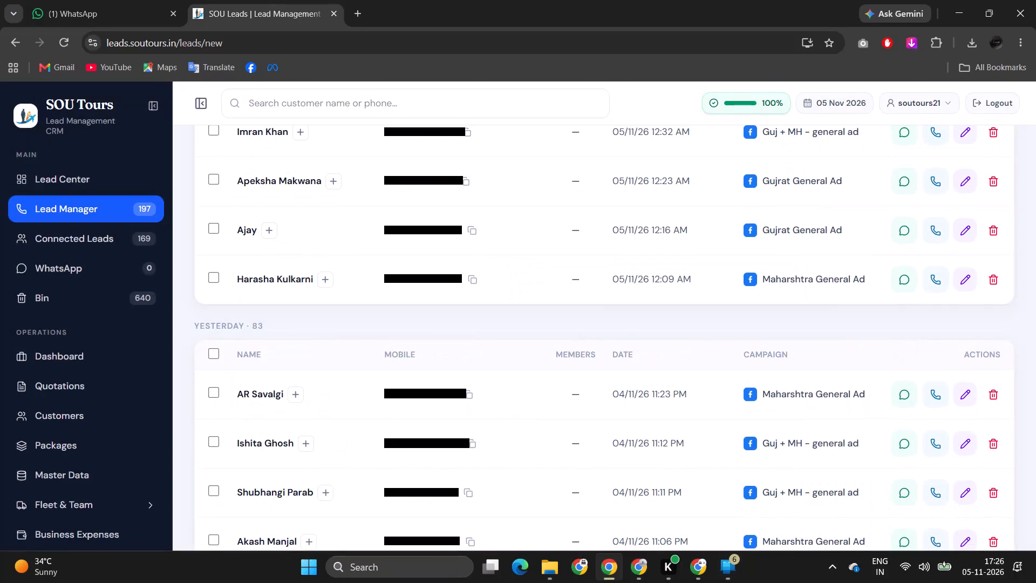
# Look back through today's new leads up to the lead totals at the start of the New Leads page.
pyautogui.scroll(1, 655, 383)
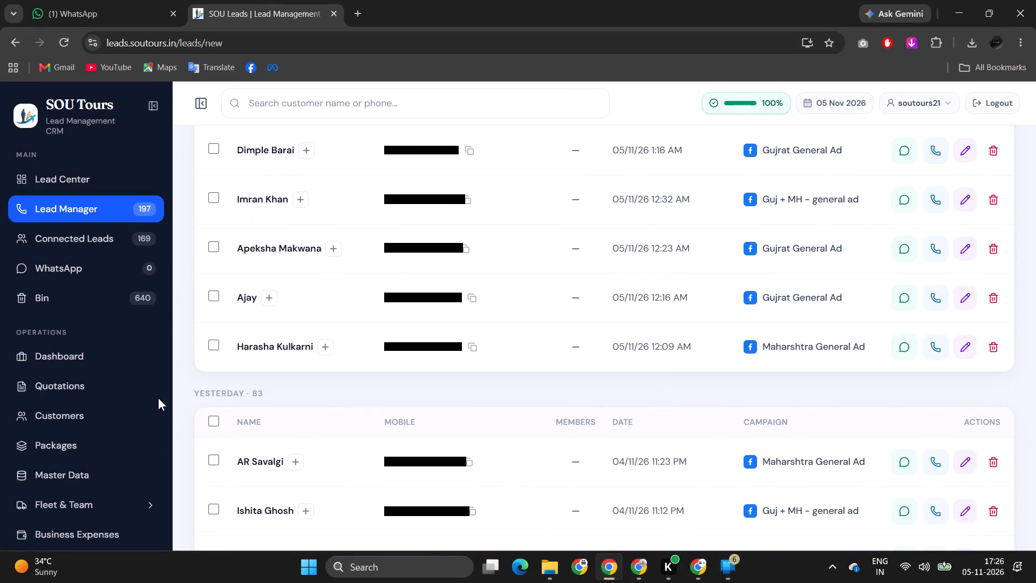
pyautogui.scroll(10, 187, 331)
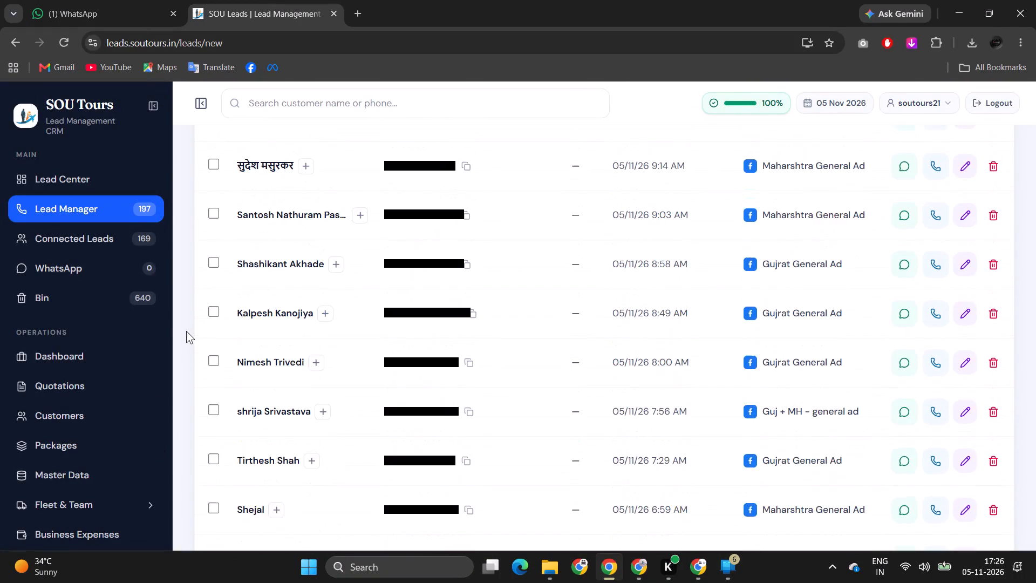
pyautogui.scroll(9, 186, 331)
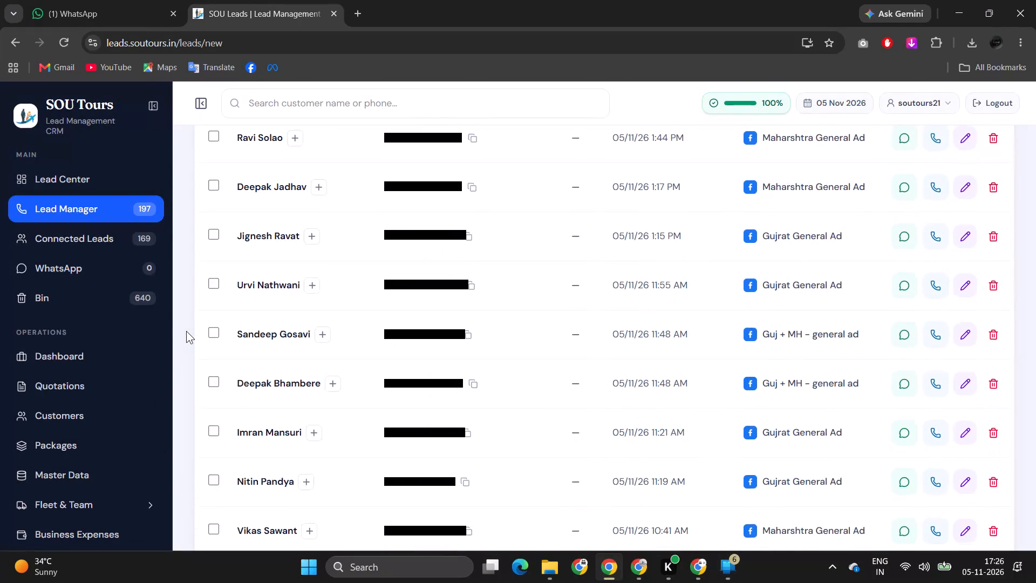
pyautogui.scroll(19, 186, 331)
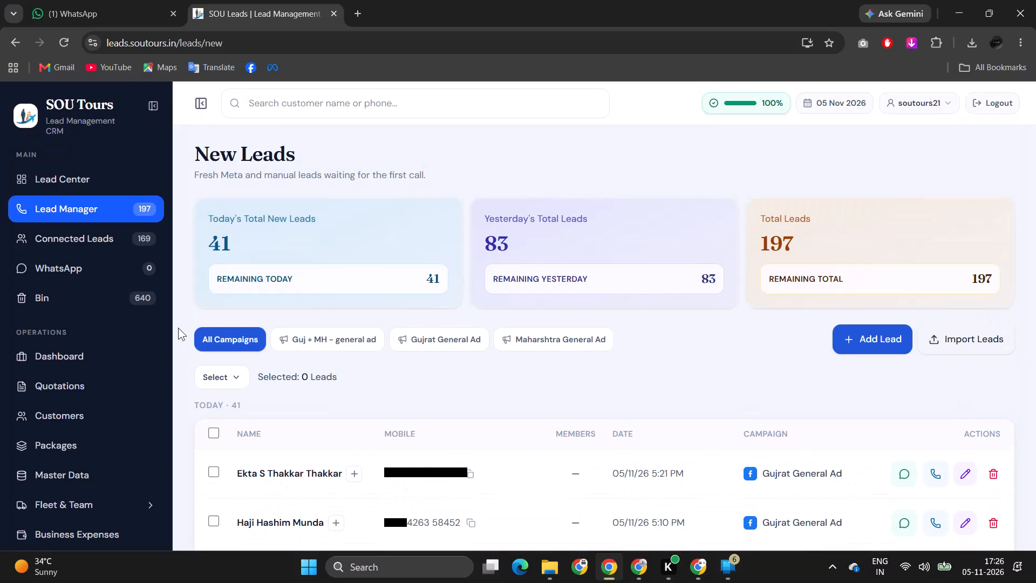
pyautogui.scroll(2, 184, 324)
# Examine the whole New Leads list across all campaigns, from today's newest lead down to the oldest remaining entries.
pyautogui.scroll(-5, 184, 324)
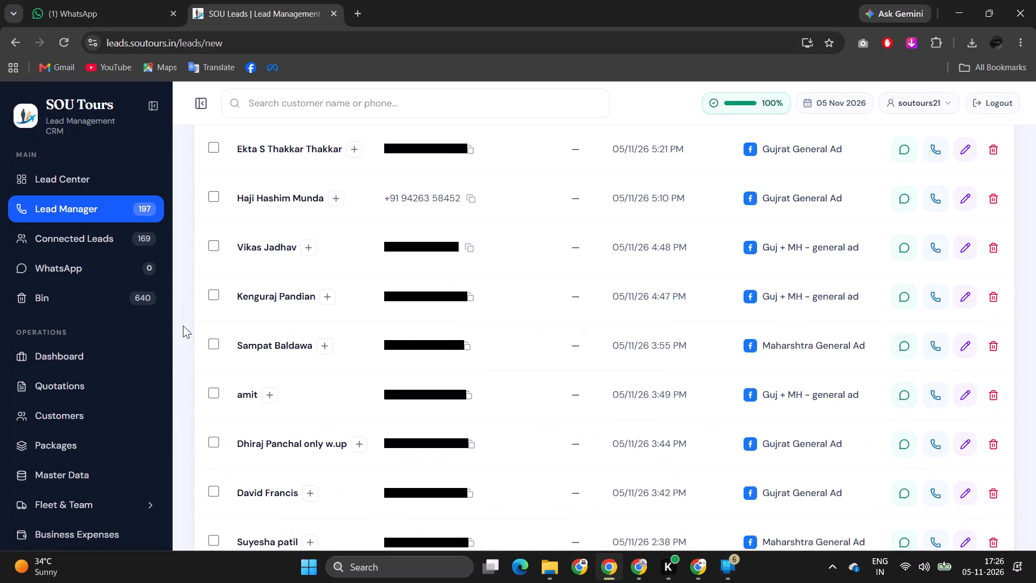
pyautogui.scroll(-16, 181, 328)
pyautogui.scroll(-5, 179, 333)
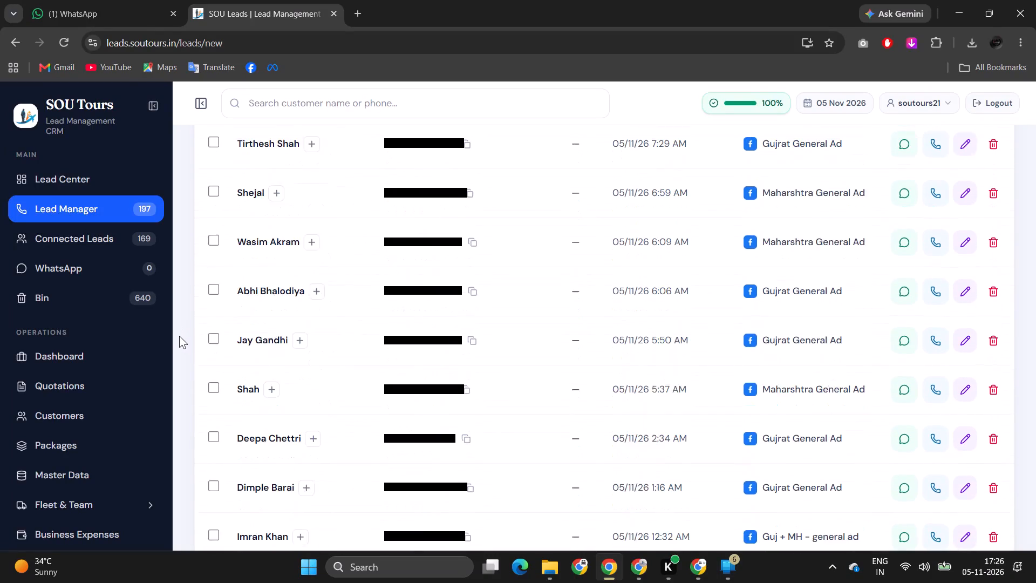
pyautogui.scroll(-16, 179, 336)
pyautogui.scroll(-11, 178, 344)
pyautogui.scroll(-20, 178, 344)
pyautogui.scroll(-17, 178, 344)
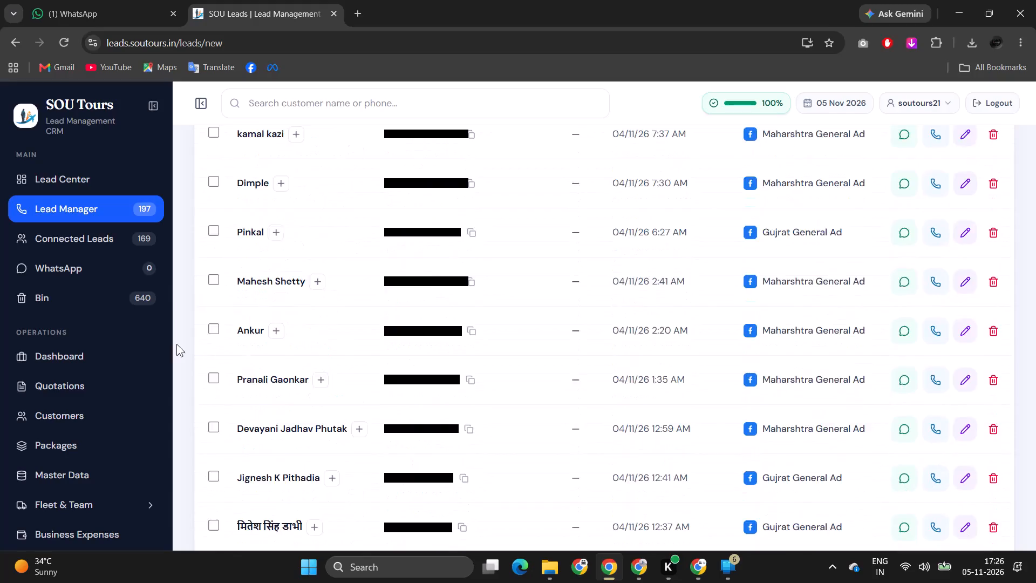
pyautogui.scroll(-20, 176, 344)
pyautogui.scroll(-16, 176, 344)
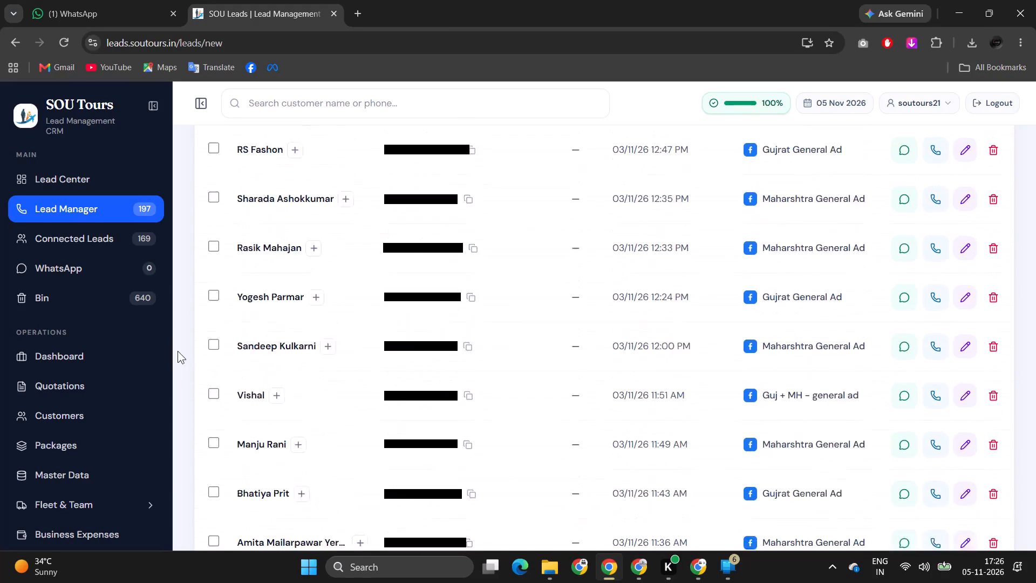
pyautogui.scroll(-20, 178, 351)
pyautogui.middleClick(178, 364)
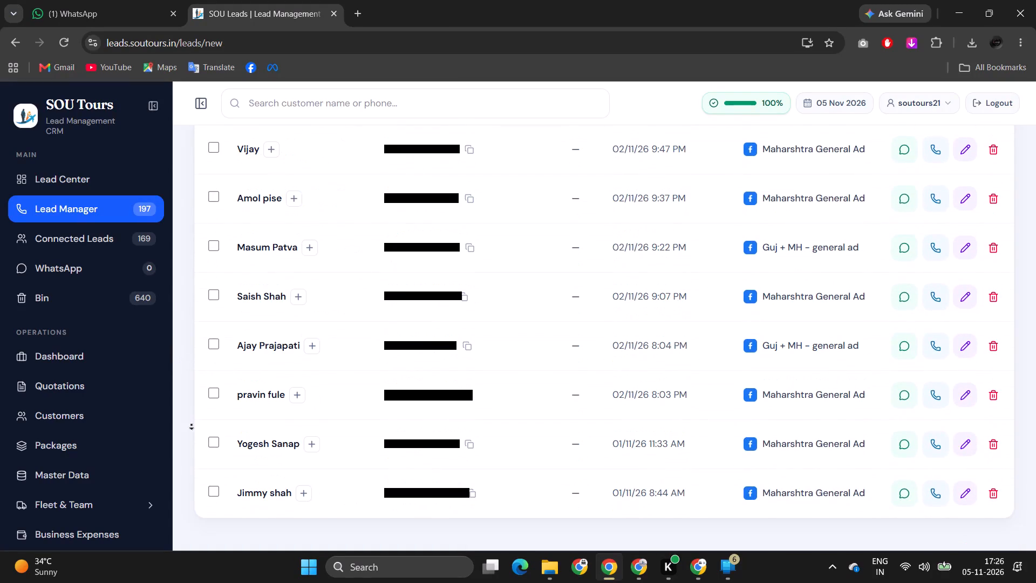
pyautogui.middleClick(192, 514)
pyautogui.middleClick(194, 490)
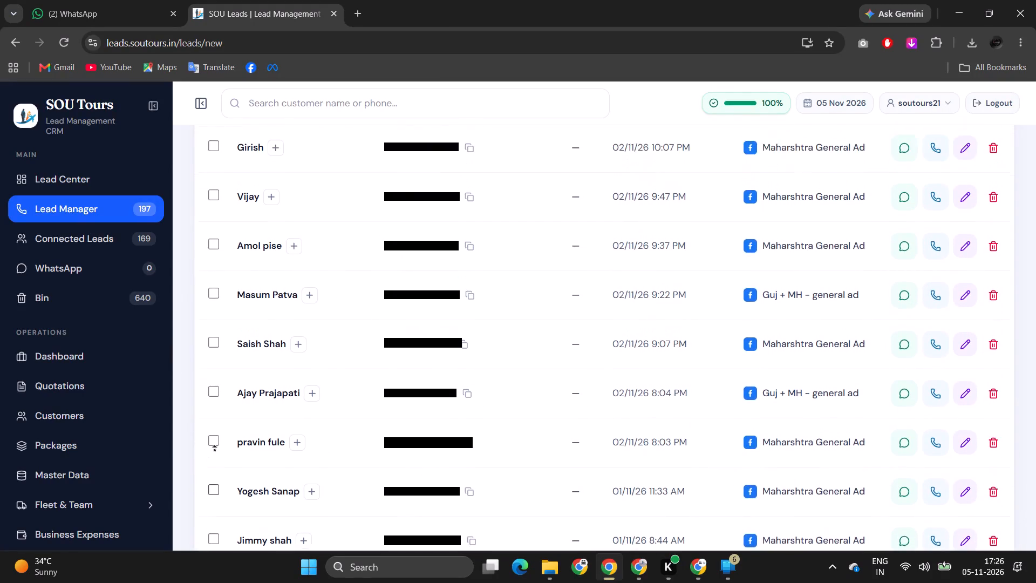
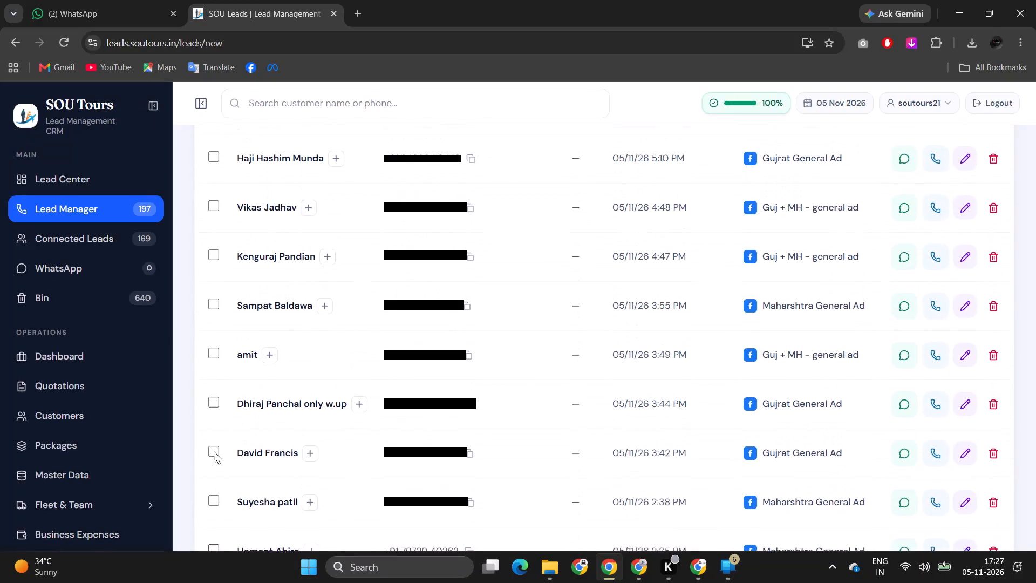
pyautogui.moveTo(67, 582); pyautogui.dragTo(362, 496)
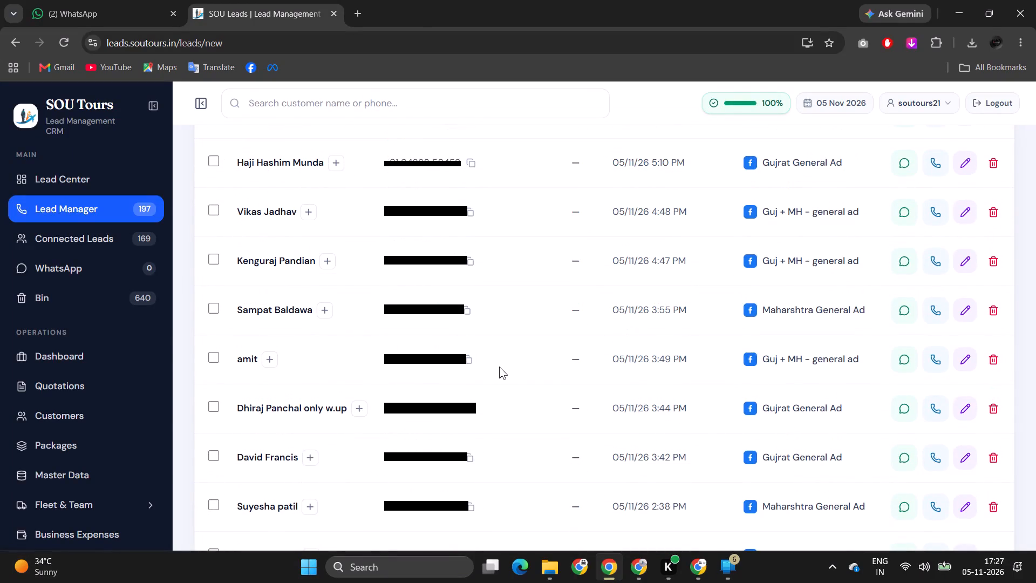
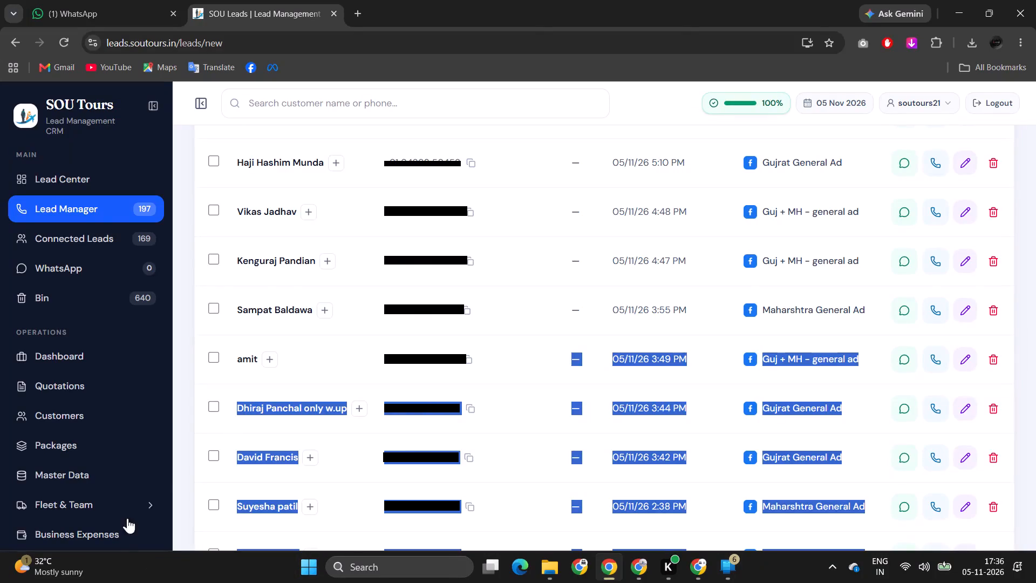
# Clear the text selection and open the After Call outcome options for the newest lead in today's list.
pyautogui.scroll(13, 522, 173)
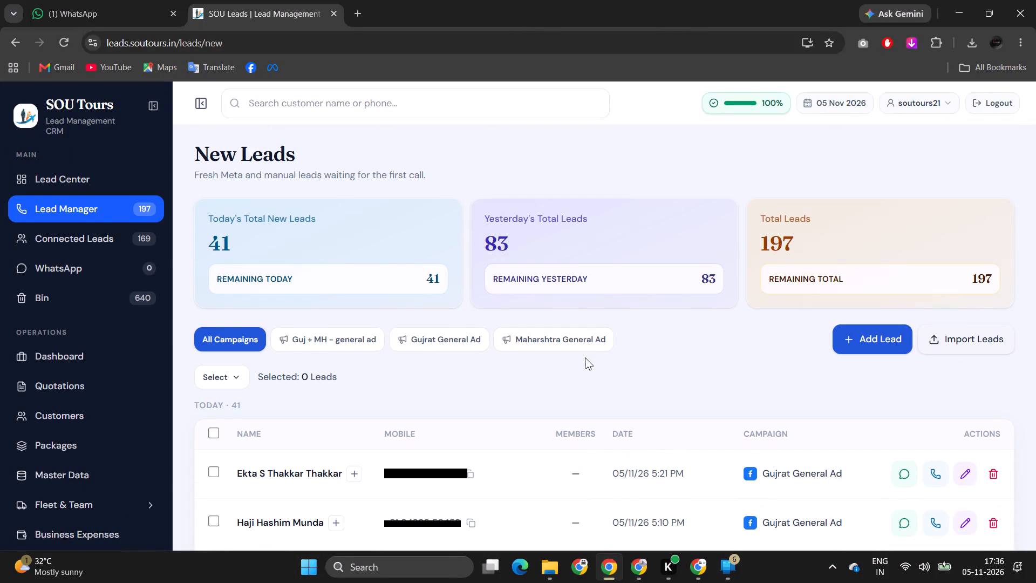
pyautogui.click(630, 367)
pyautogui.click(933, 476)
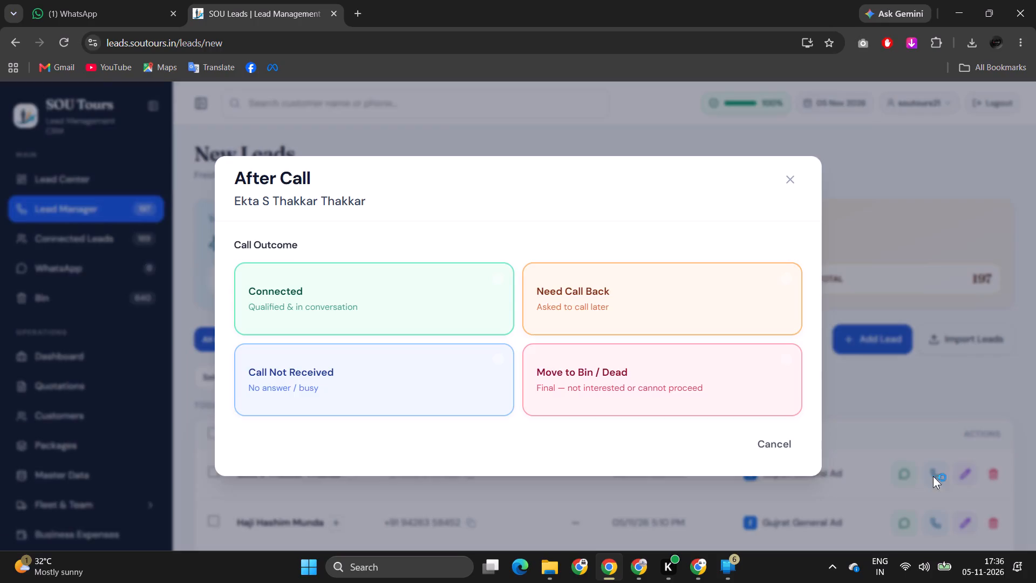
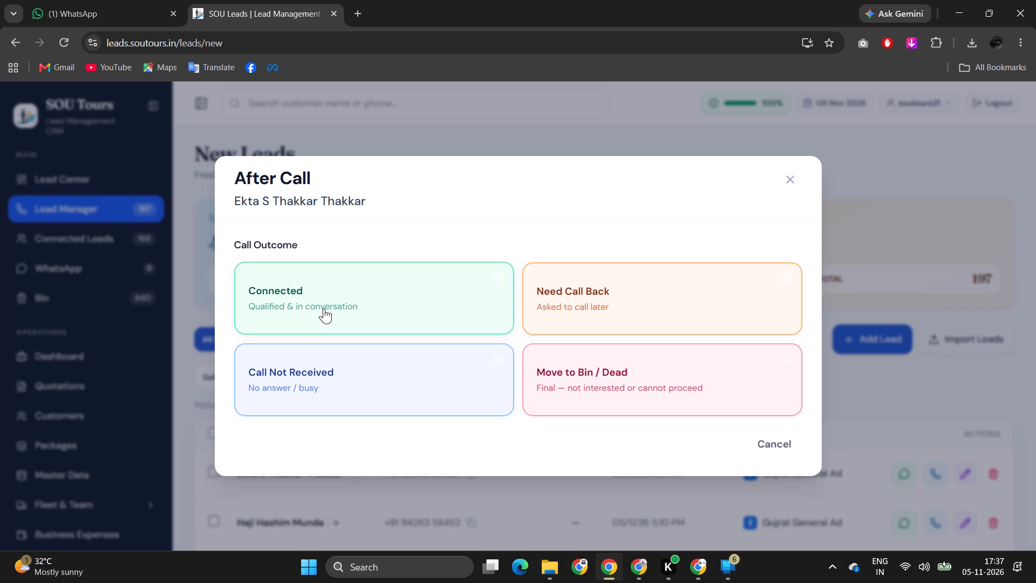
# Record the call outcome for the newest lead as Call Not Received and save it without a reminder.
pyautogui.click(342, 367)
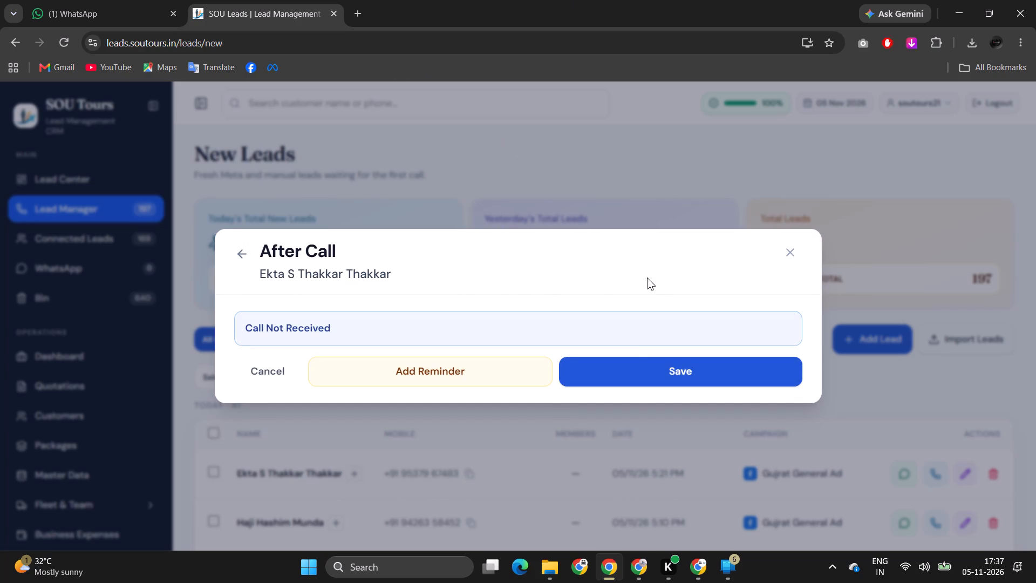
pyautogui.click(631, 379)
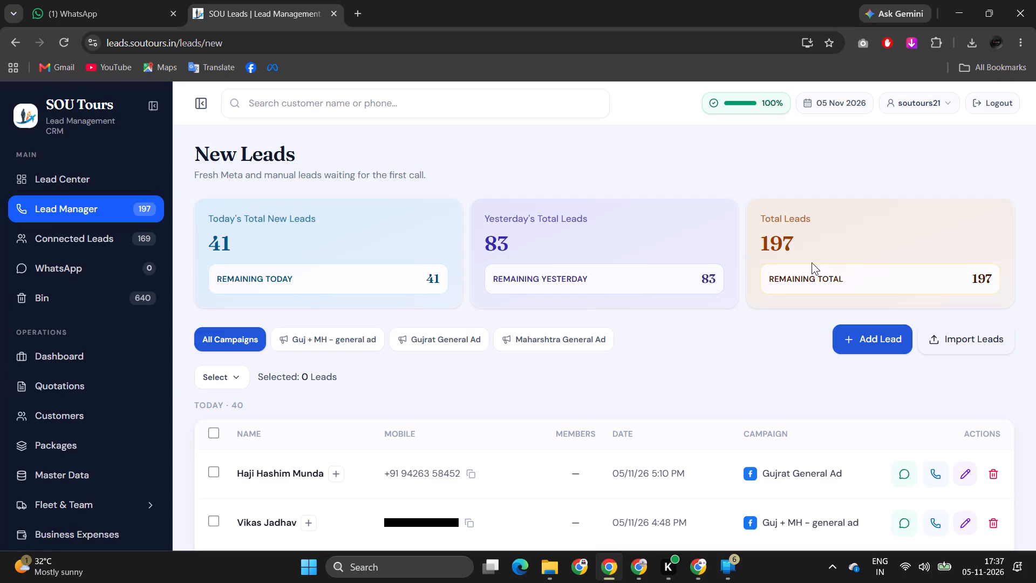
# Open the After Call outcome options for the lead now first in today's list, dated 5:10 PM.
pyautogui.scroll(-1, 446, 414)
pyautogui.scroll(-2, 941, 330)
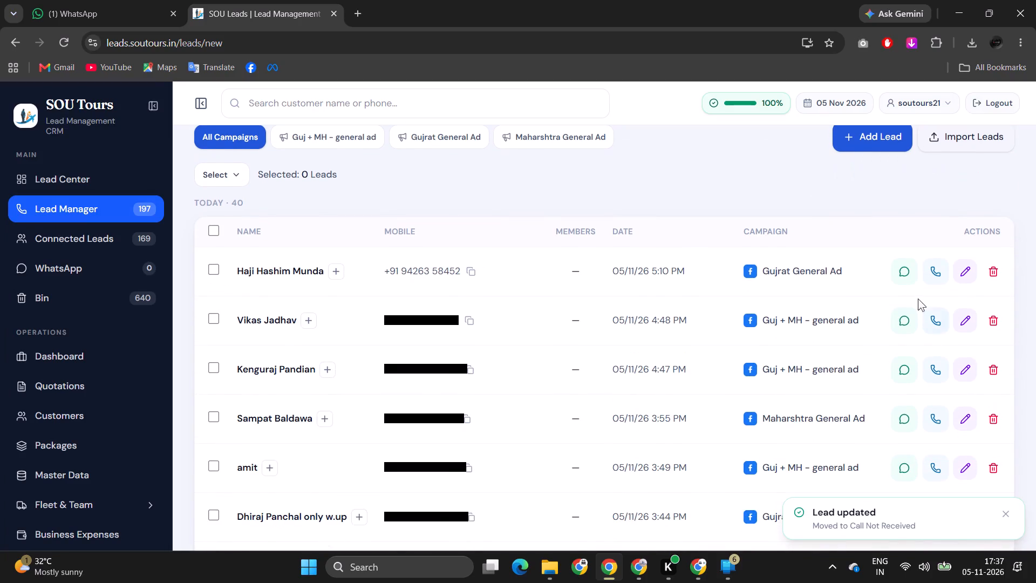
pyautogui.click(937, 275)
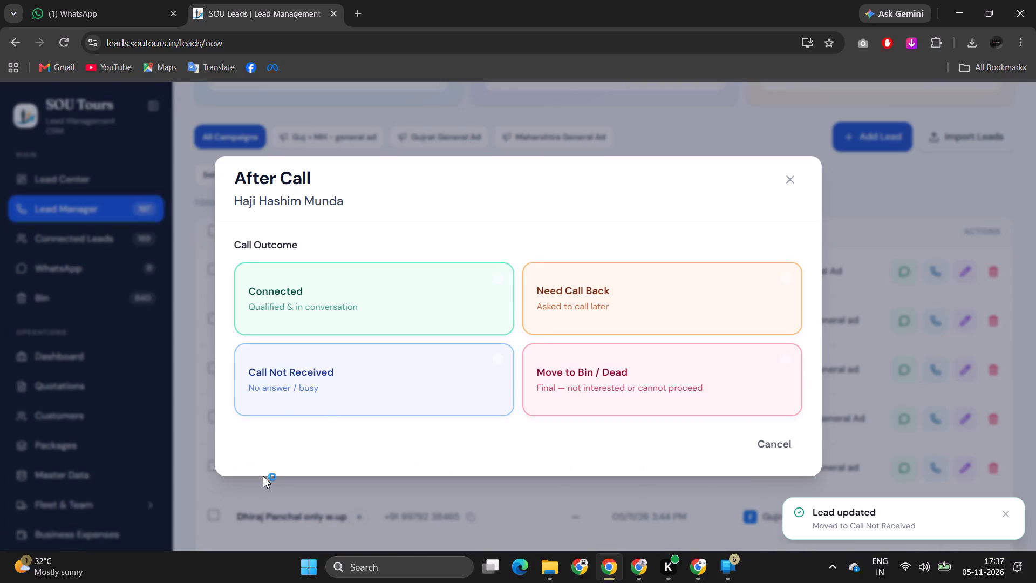
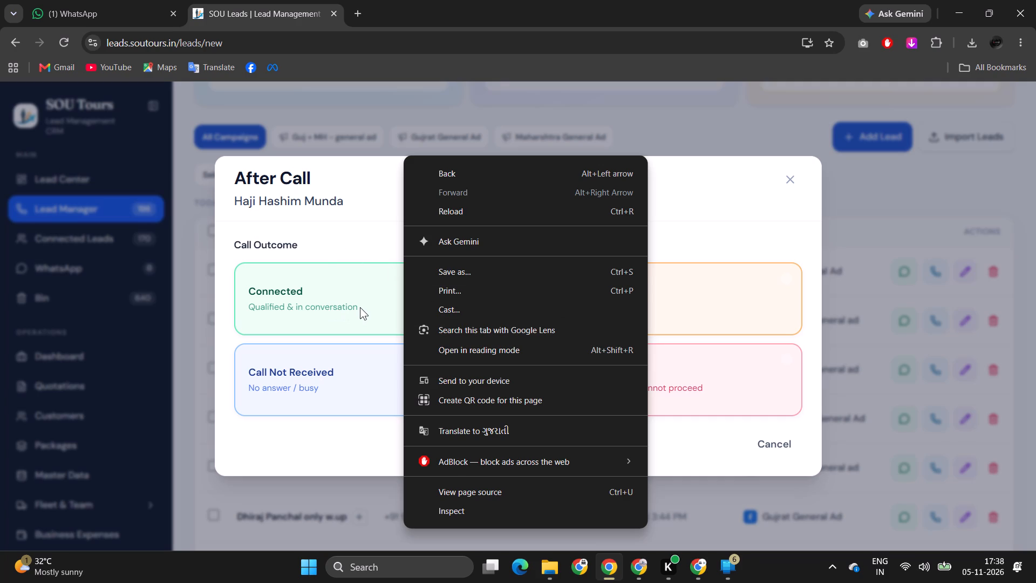
# Record the call outcome for the 5:10 PM lead as Call Not Received and save it without a reminder.
pyautogui.click(327, 413)
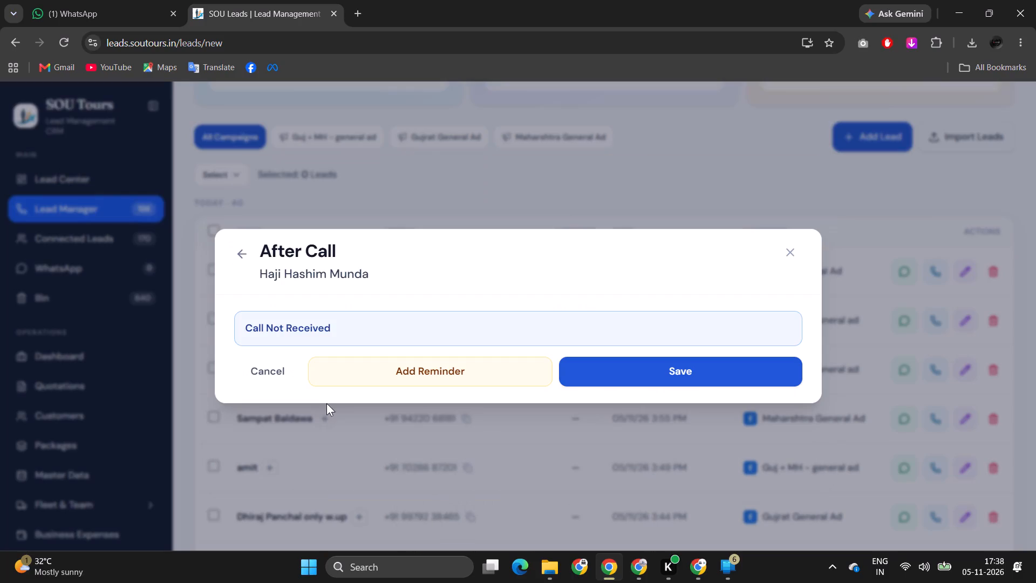
pyautogui.click(678, 373)
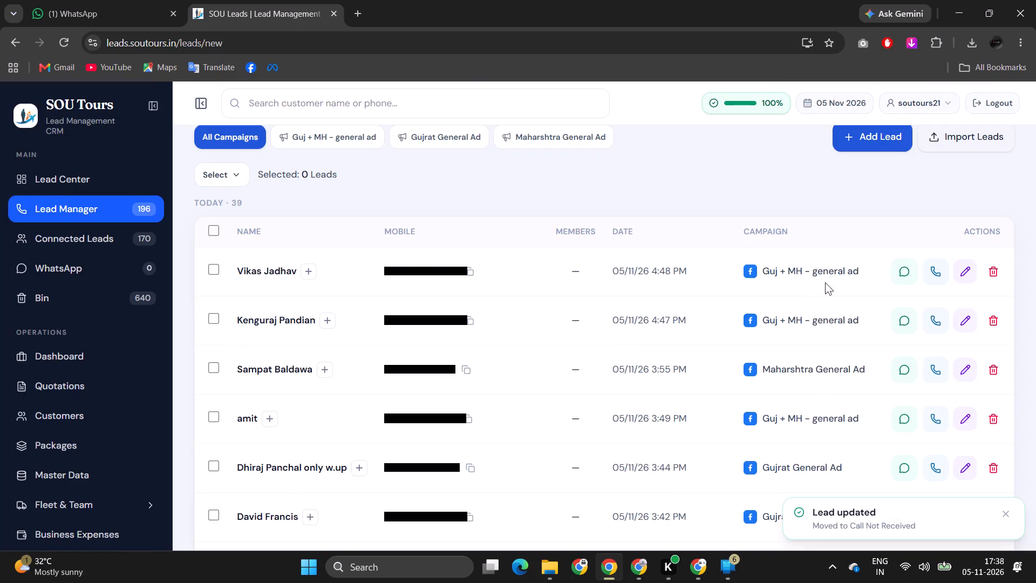
# Call the lead now first in today's list, dated 4:48 PM, to bring up its After Call outcome options.
pyautogui.click(933, 267)
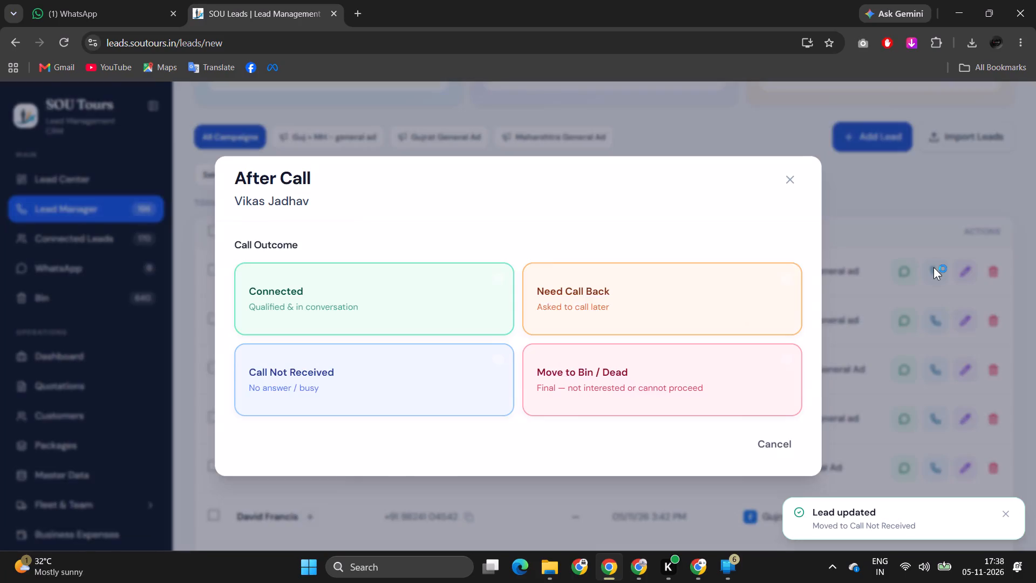
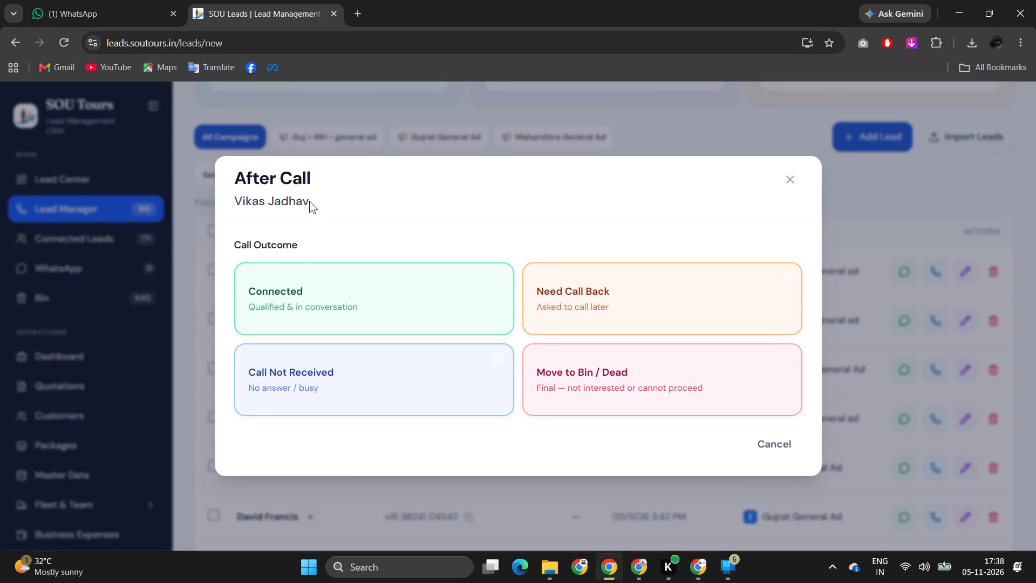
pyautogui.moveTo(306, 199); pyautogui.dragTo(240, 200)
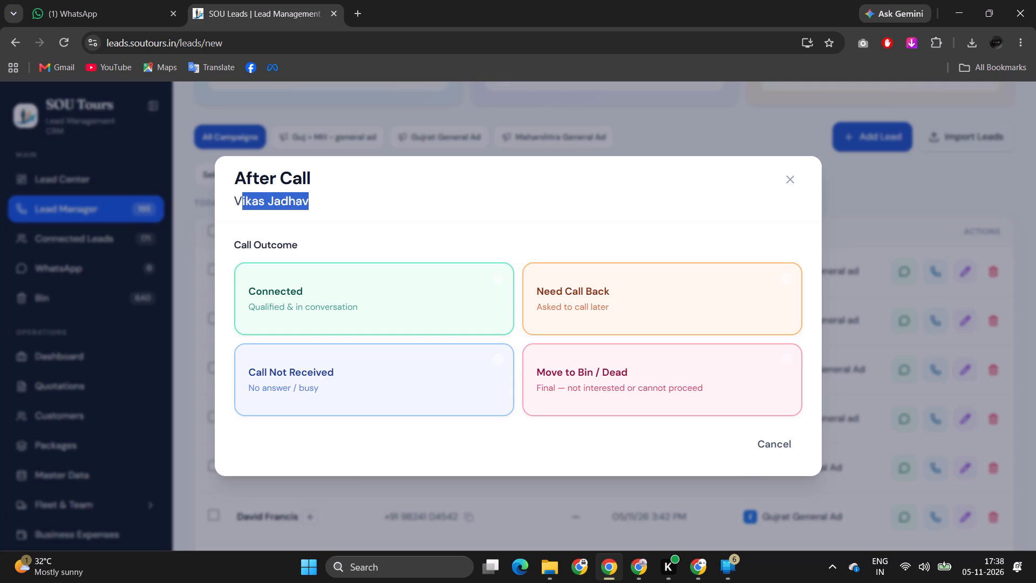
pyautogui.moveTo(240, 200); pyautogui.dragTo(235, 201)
# Record the call outcome for the 4:48 PM lead as Call Not Received and save it without a reminder.
pyautogui.click(359, 391)
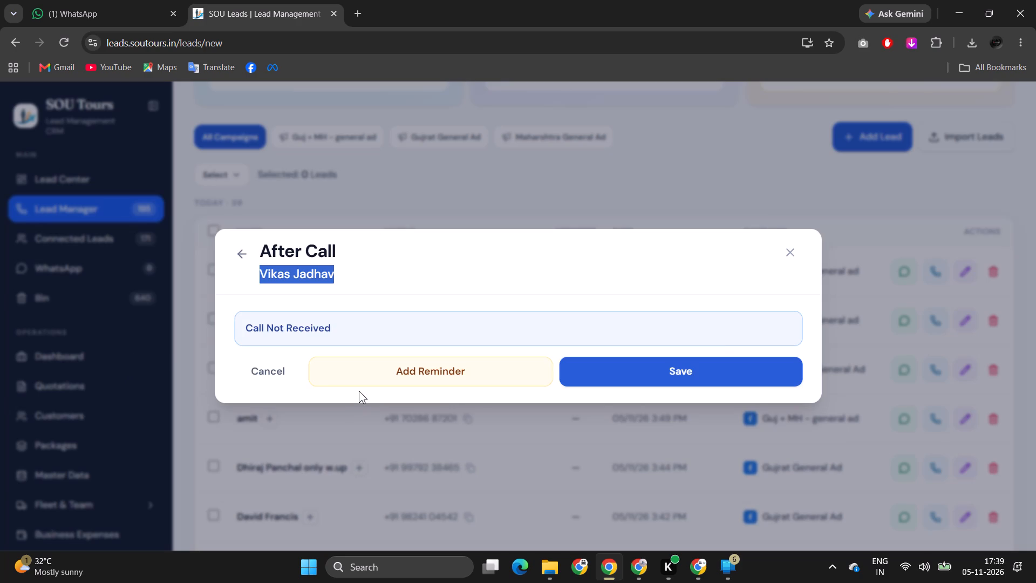
pyautogui.click(679, 377)
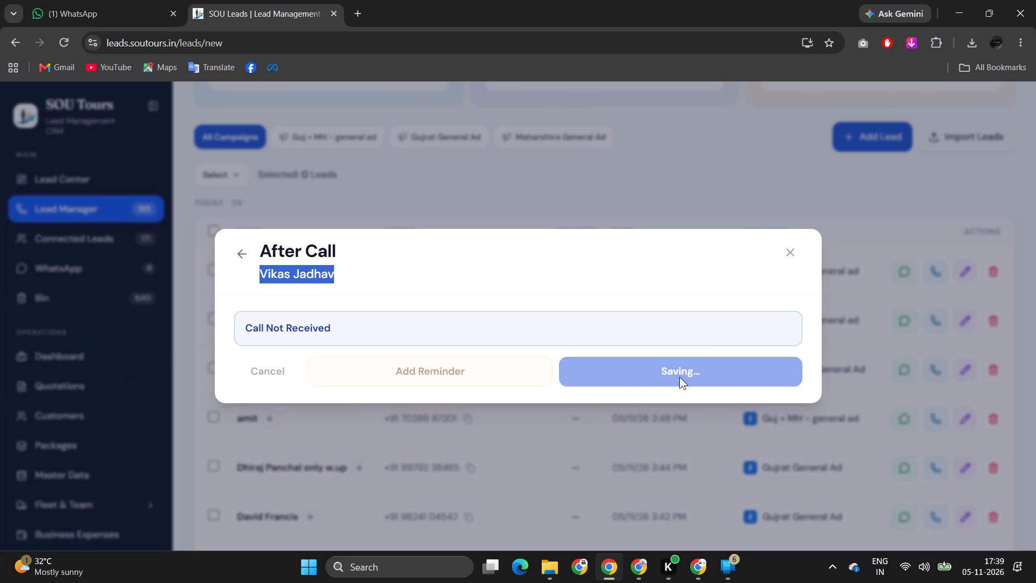
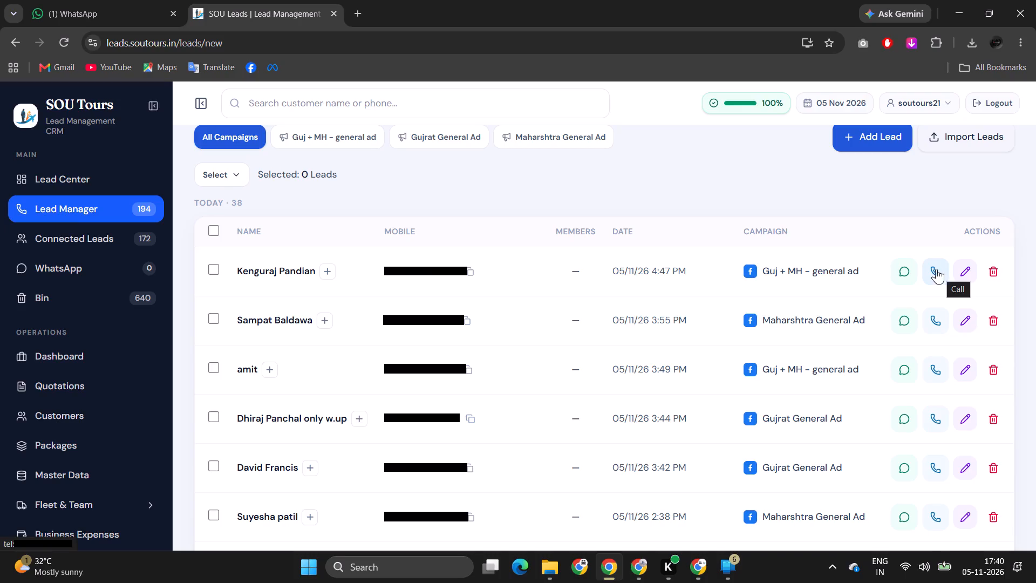
# Call the 4:47 PM lead from the Guj + MH - general ad campaign.
pyautogui.click(931, 267)
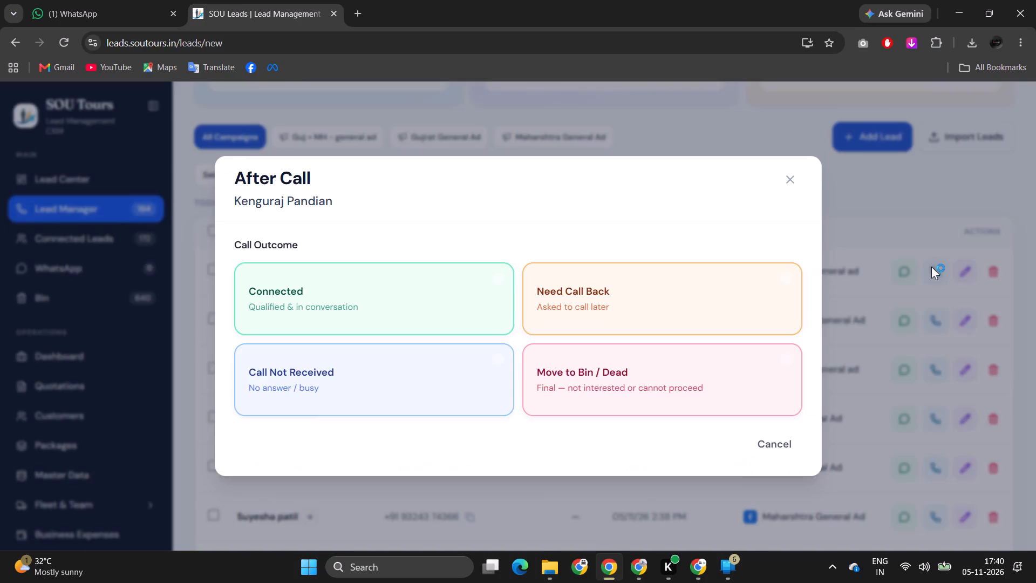
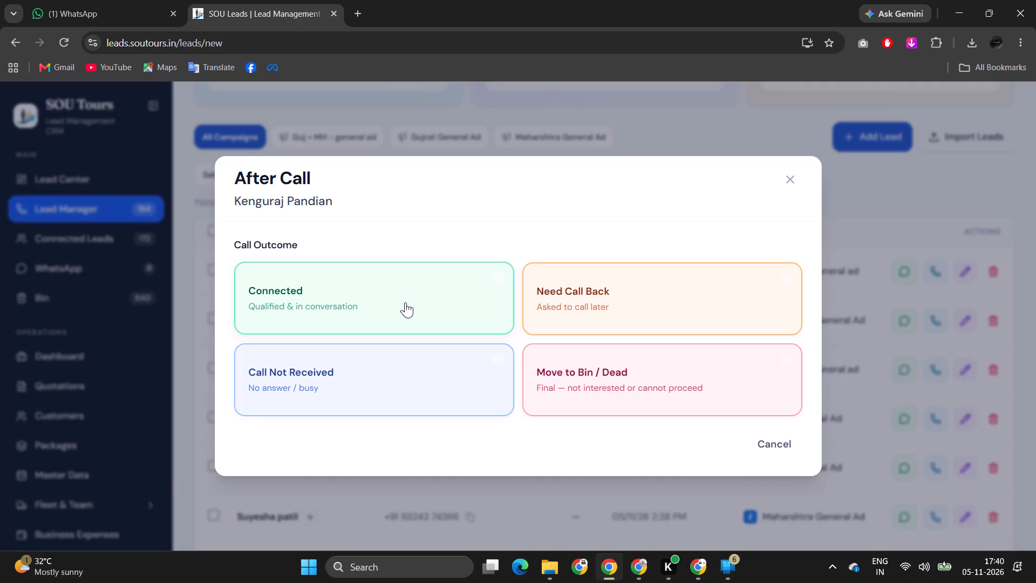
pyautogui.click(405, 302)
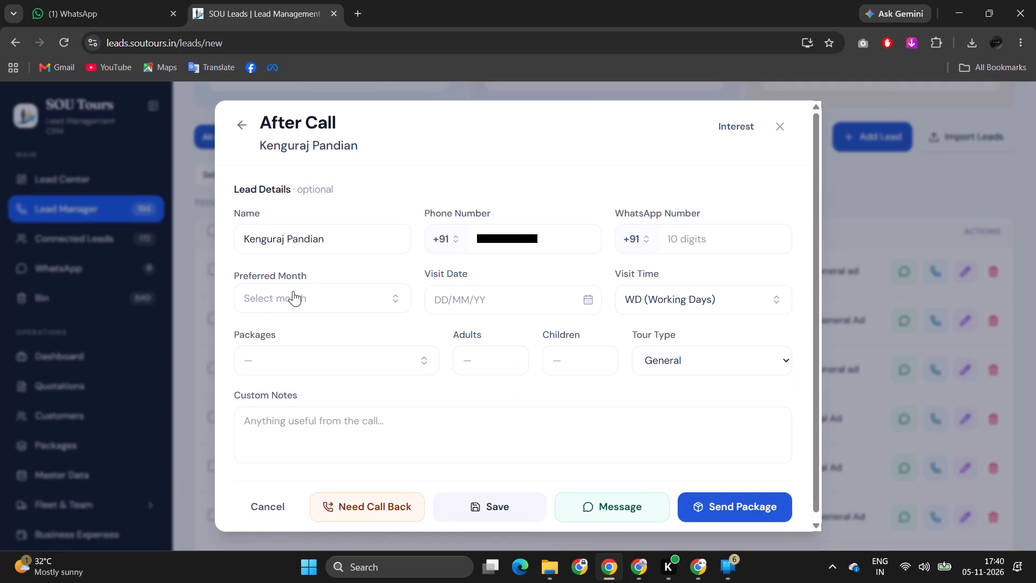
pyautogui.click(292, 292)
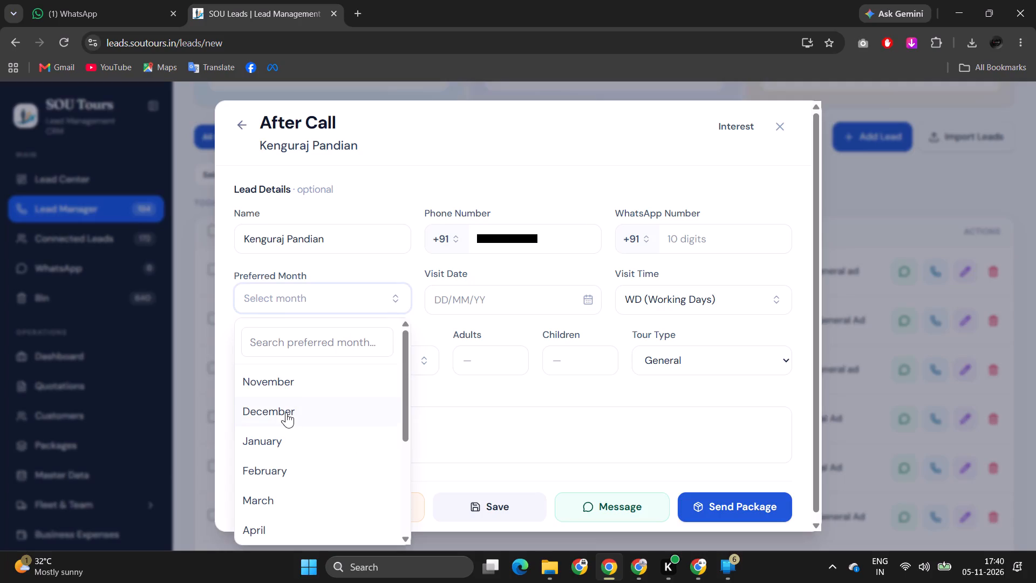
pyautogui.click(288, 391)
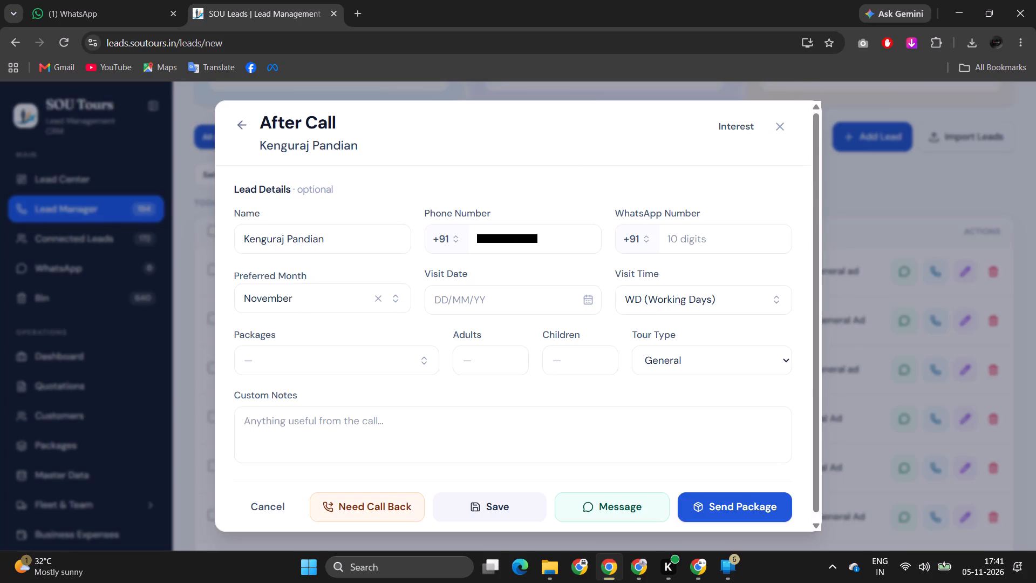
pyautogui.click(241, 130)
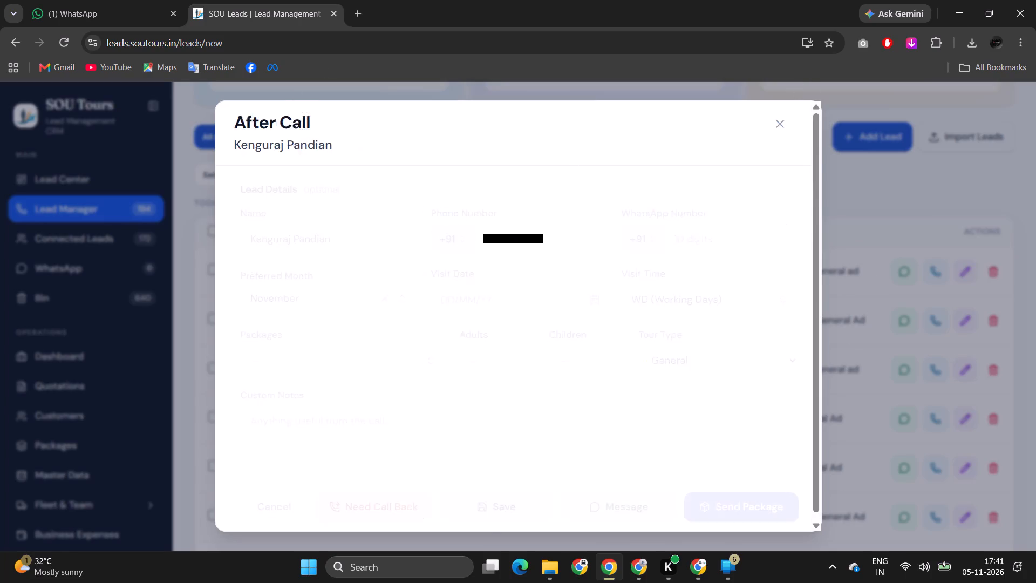
# Record the called lead's outcome as Move to Bin / Dead, leaving the reason and notes blank.
pyautogui.click(603, 375)
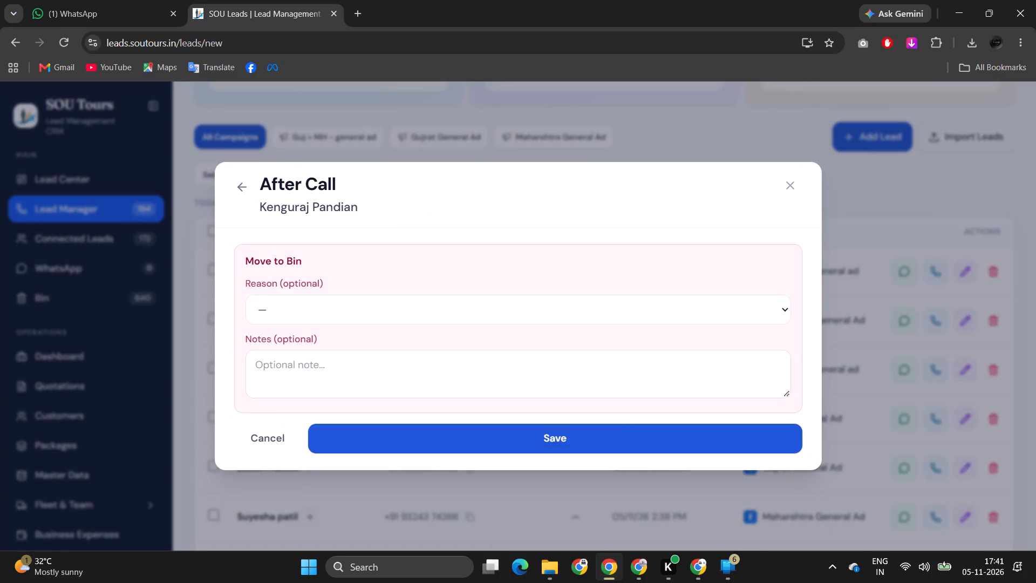
pyautogui.click(606, 443)
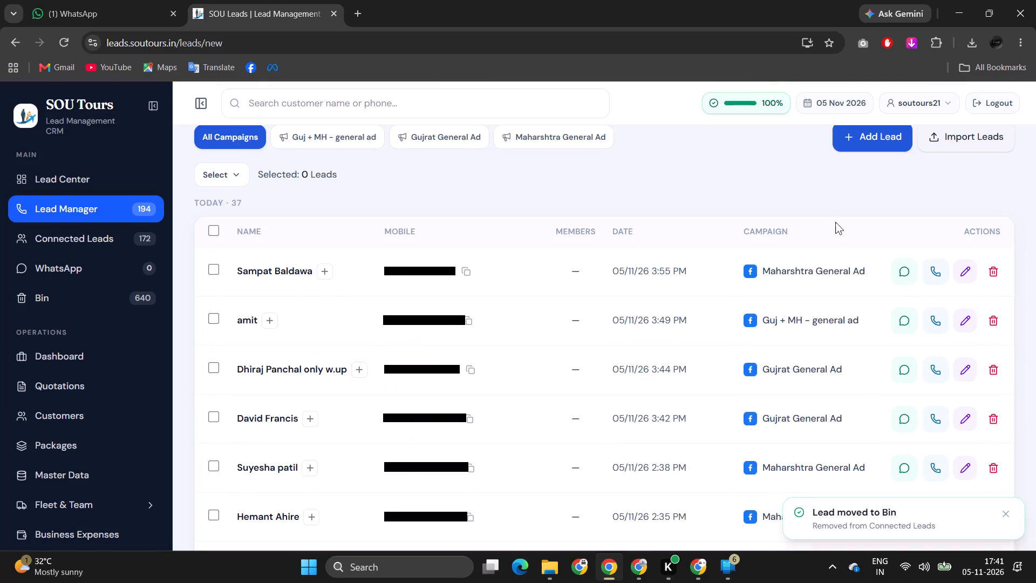
# Call the 3:55 PM lead from the Maharshtra General Ad campaign.
pyautogui.click(937, 276)
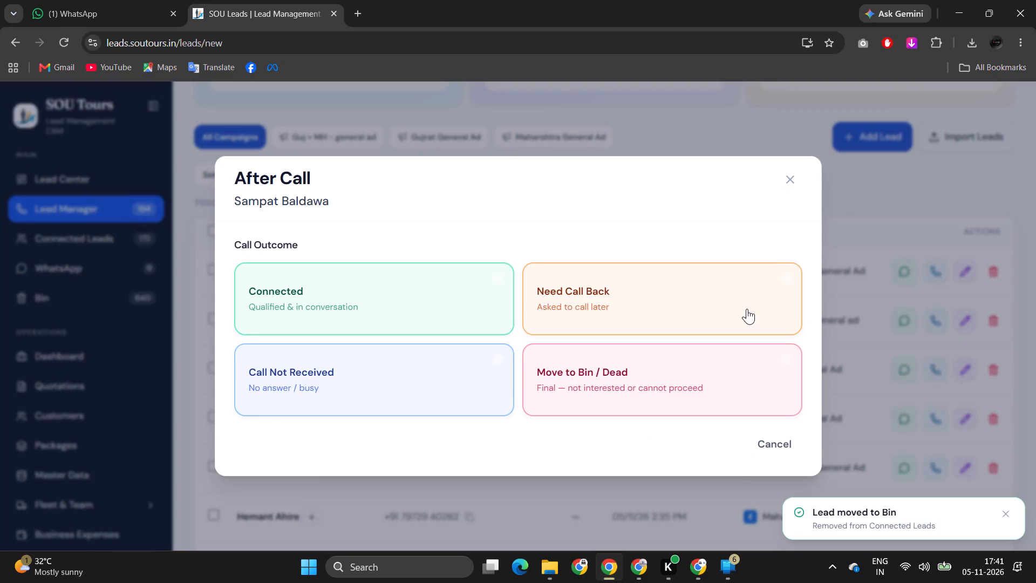
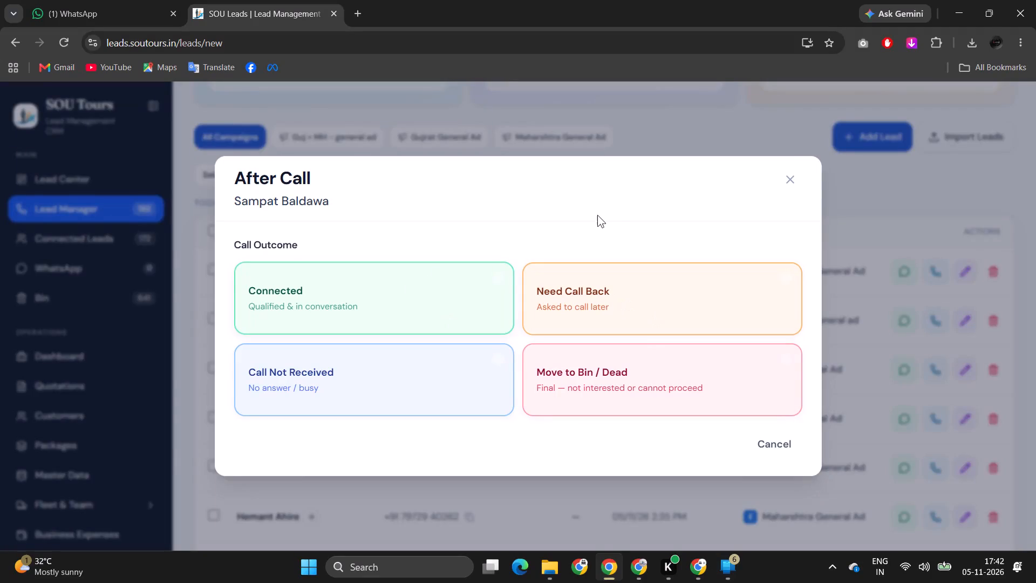
# Dismiss the After Call form without recording an outcome and call the 3:55 PM Maharshtra General Ad lead again.
pyautogui.click(786, 174)
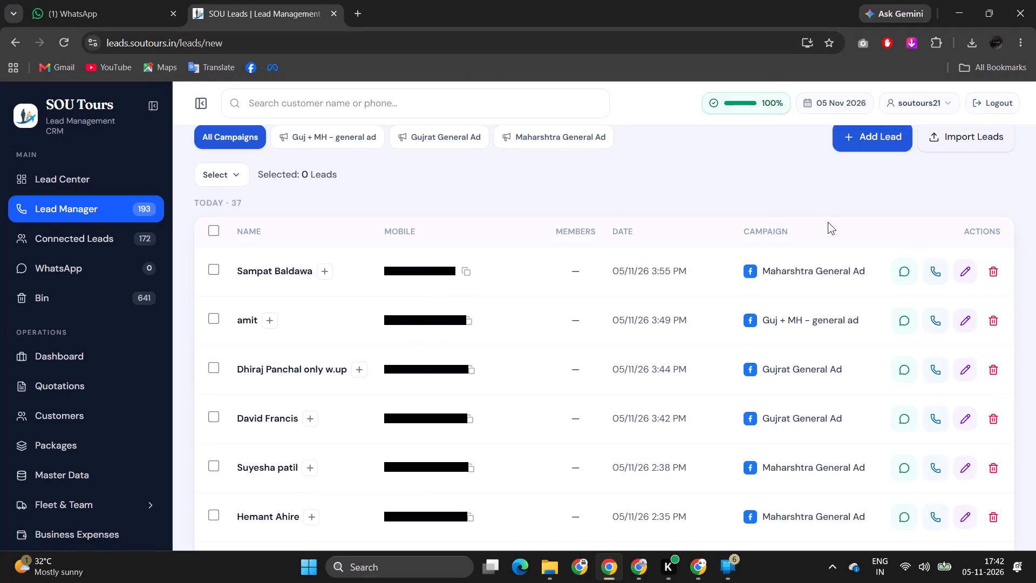
pyautogui.click(931, 267)
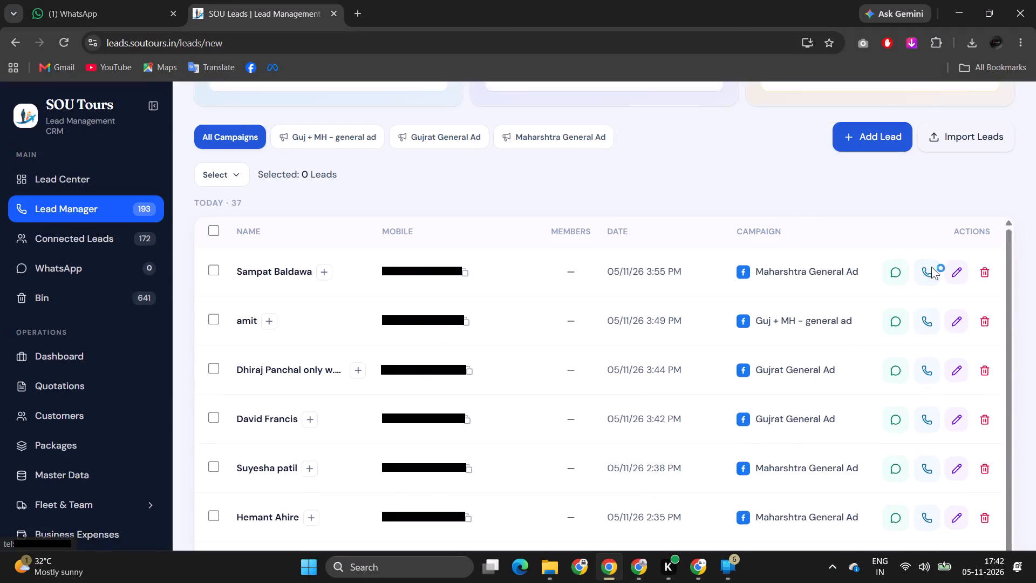
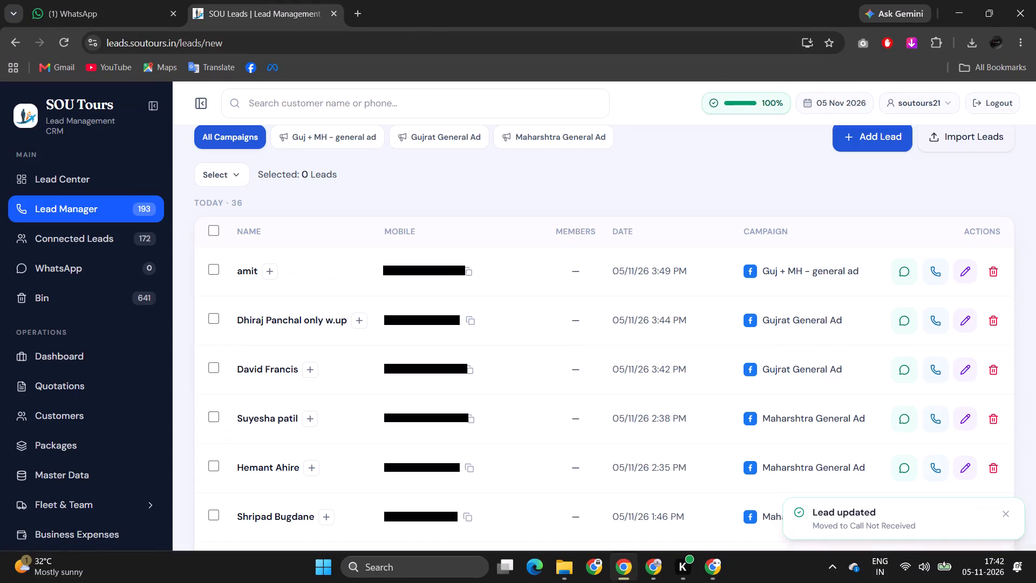
# Call the 3:49 PM Guj + MH - general ad lead in today's new leads list.
pyautogui.click(943, 269)
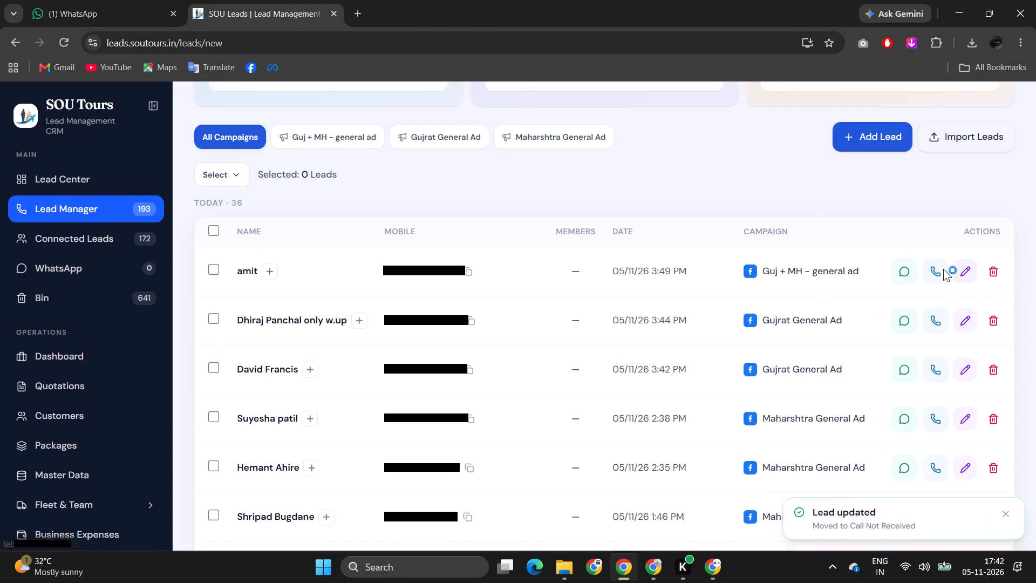
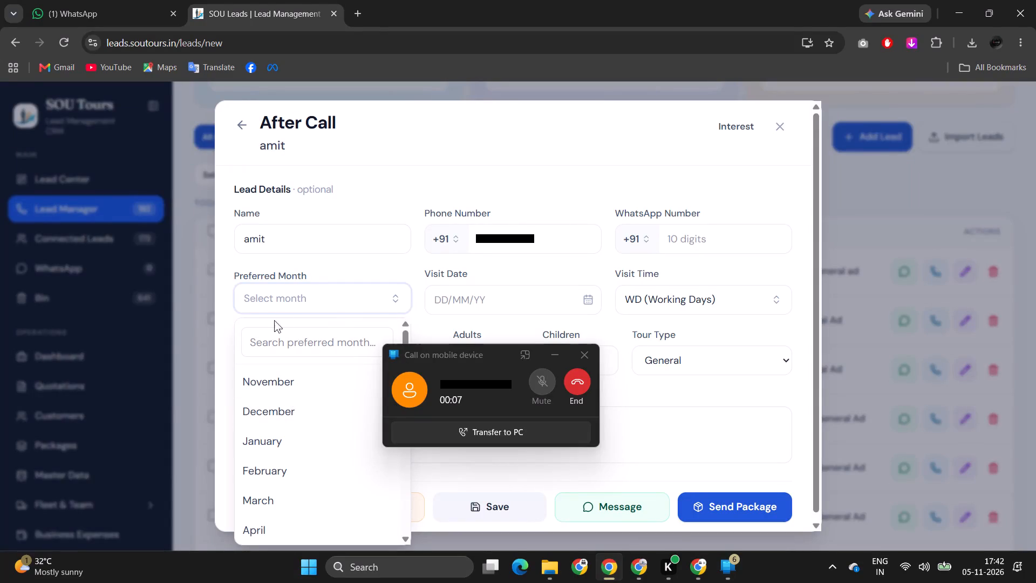
# Record the called 3:49 PM Guj + MH - general ad lead's outcome as Call Not Received, leaving the Connected details blank.
pyautogui.click(283, 303)
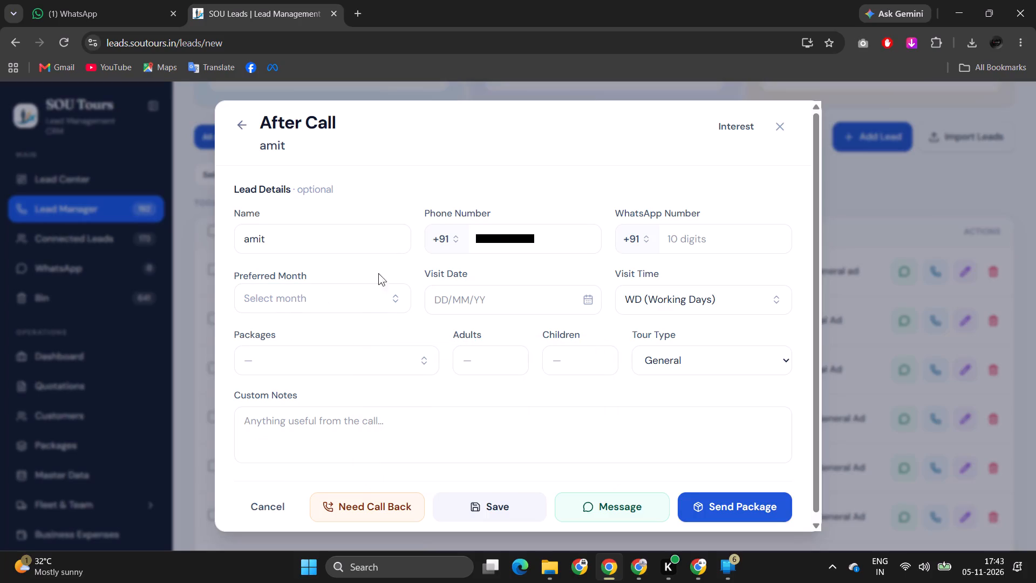
pyautogui.click(244, 128)
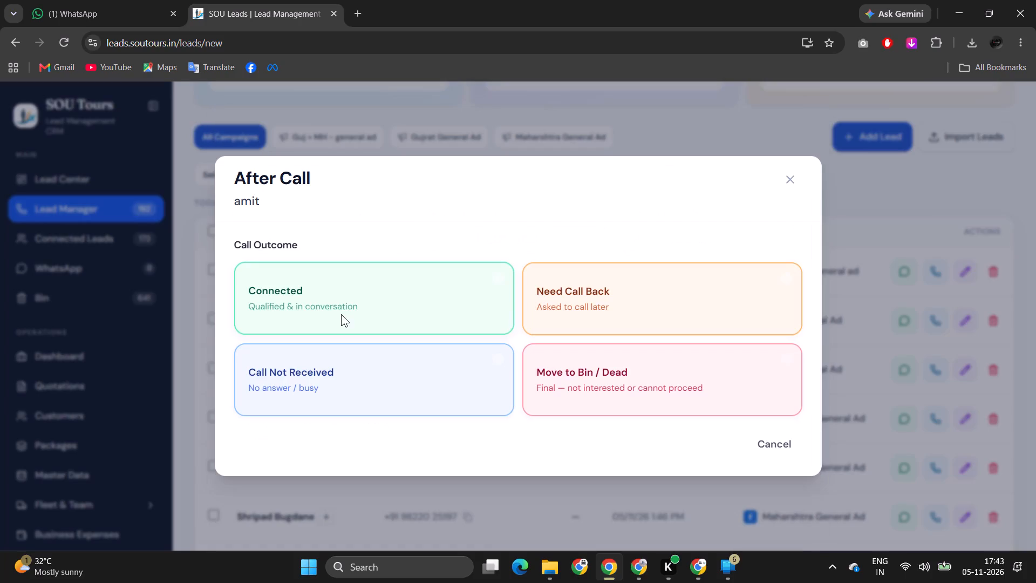
pyautogui.click(357, 364)
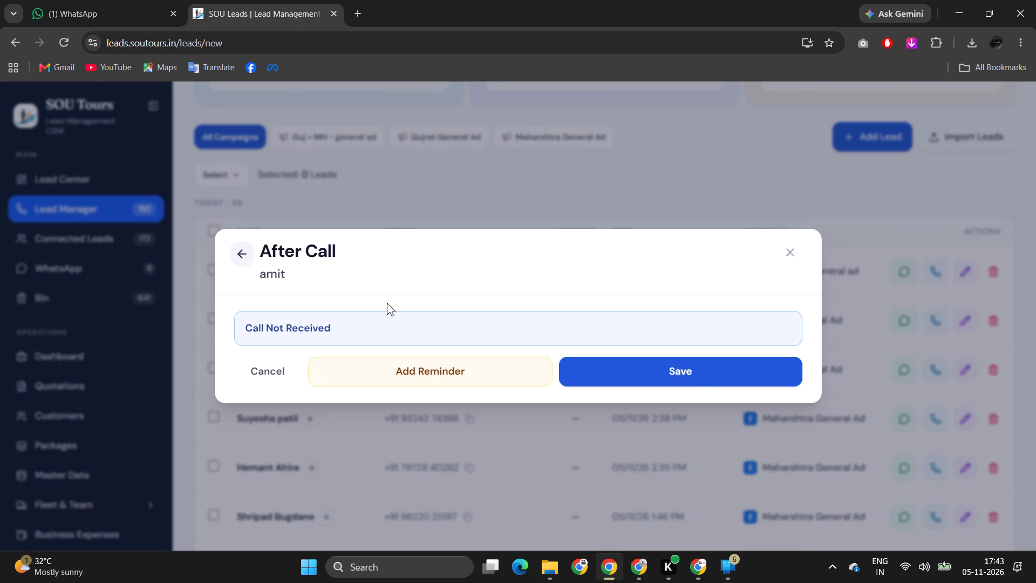
pyautogui.click(689, 375)
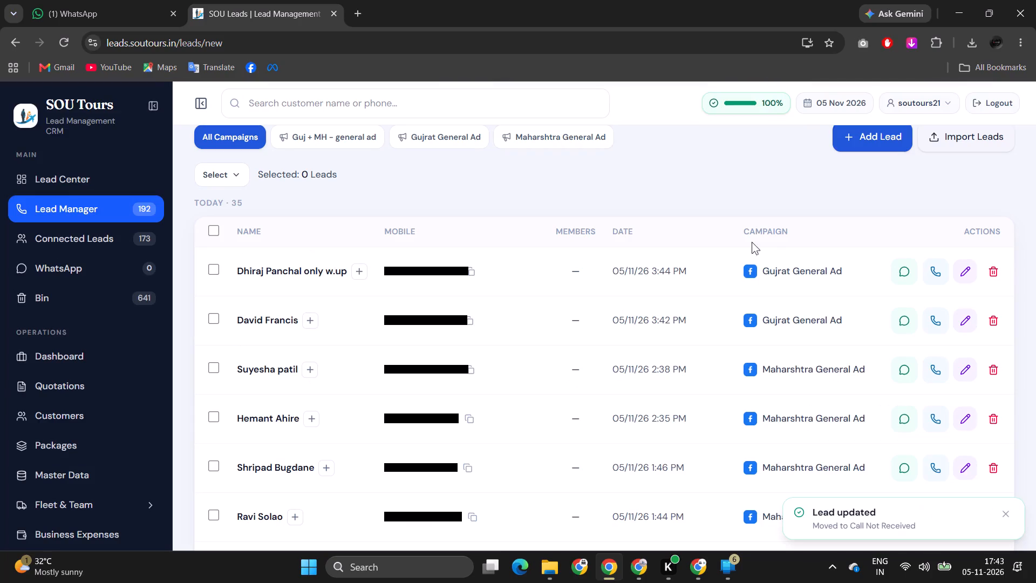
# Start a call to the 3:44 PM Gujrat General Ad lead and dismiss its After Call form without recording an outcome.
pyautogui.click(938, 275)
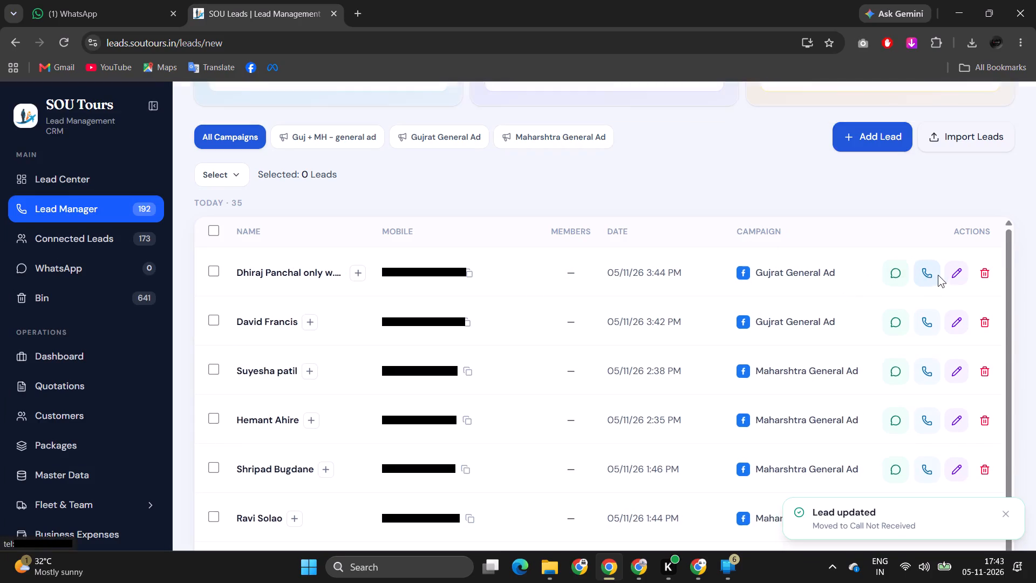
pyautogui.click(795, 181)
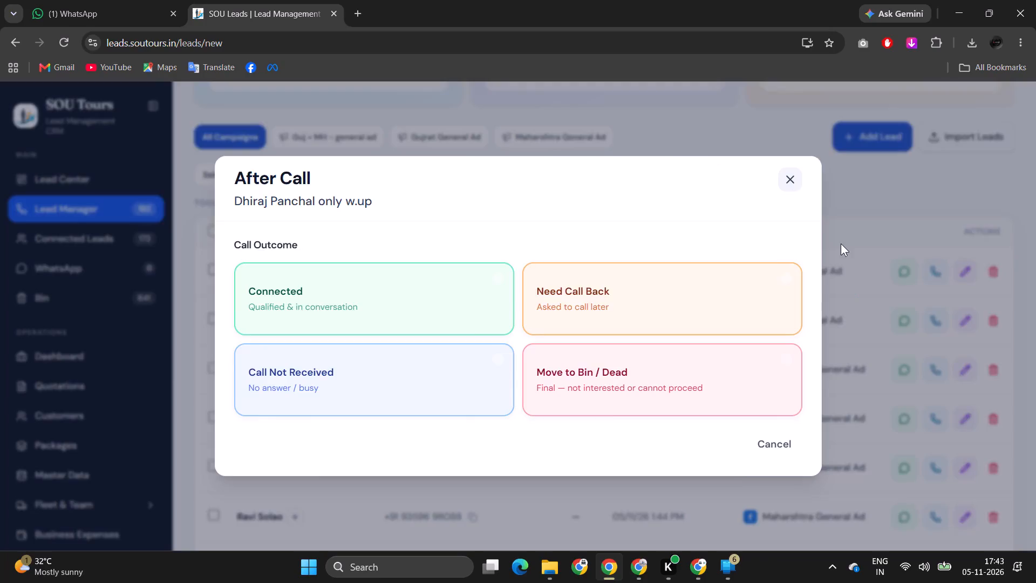
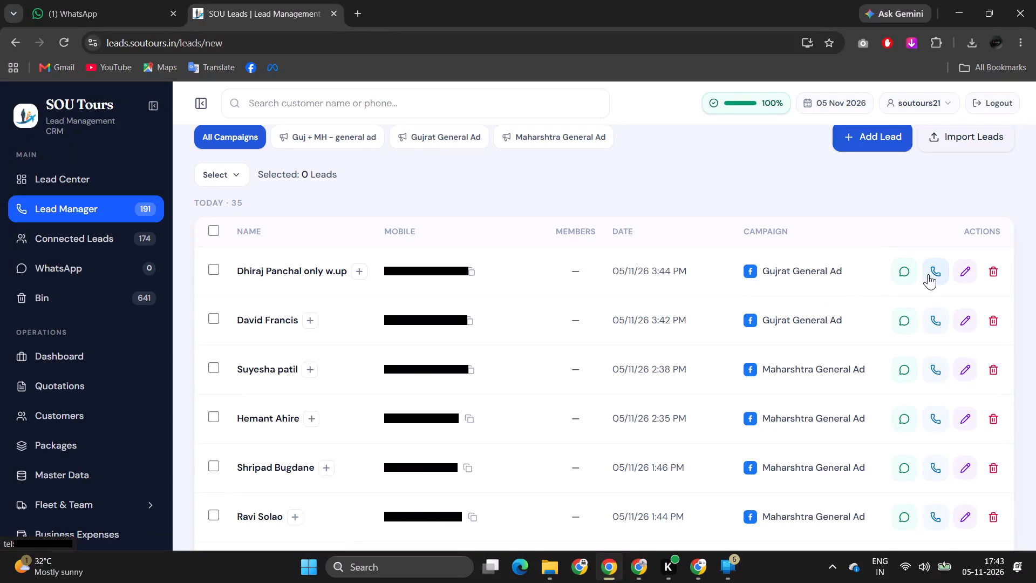
# Call the 3:44 PM Gujrat General Ad lead again from today's new leads.
pyautogui.click(927, 274)
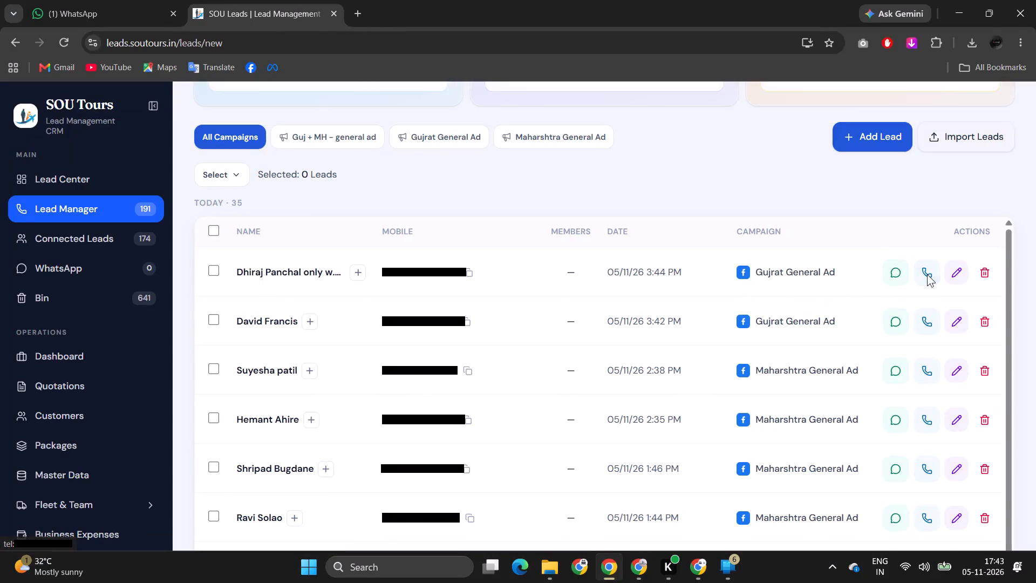
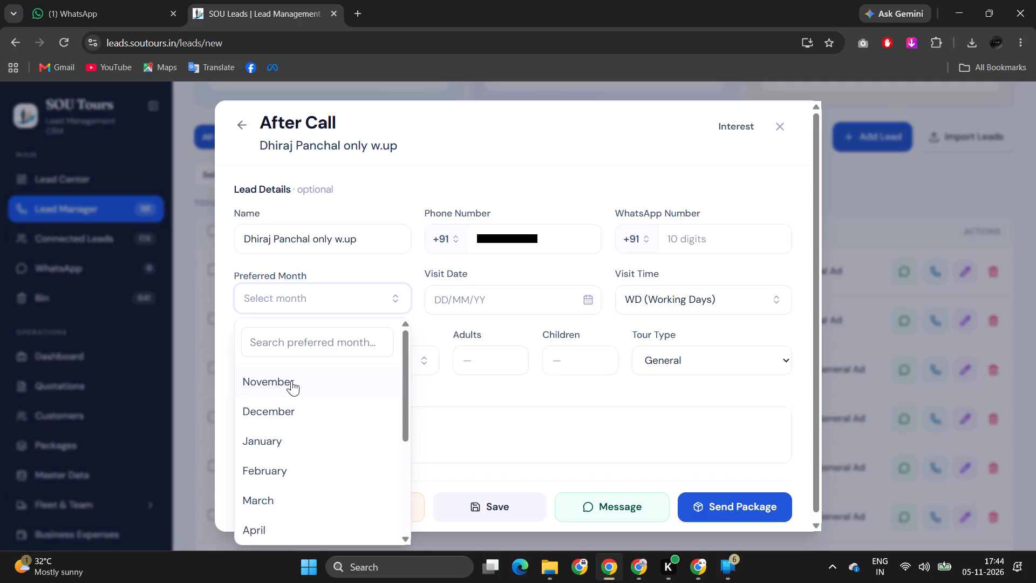
# Fill in the called lead's details: preferred month November, visit date 17/11/26 and 8 adults.
pyautogui.click(290, 381)
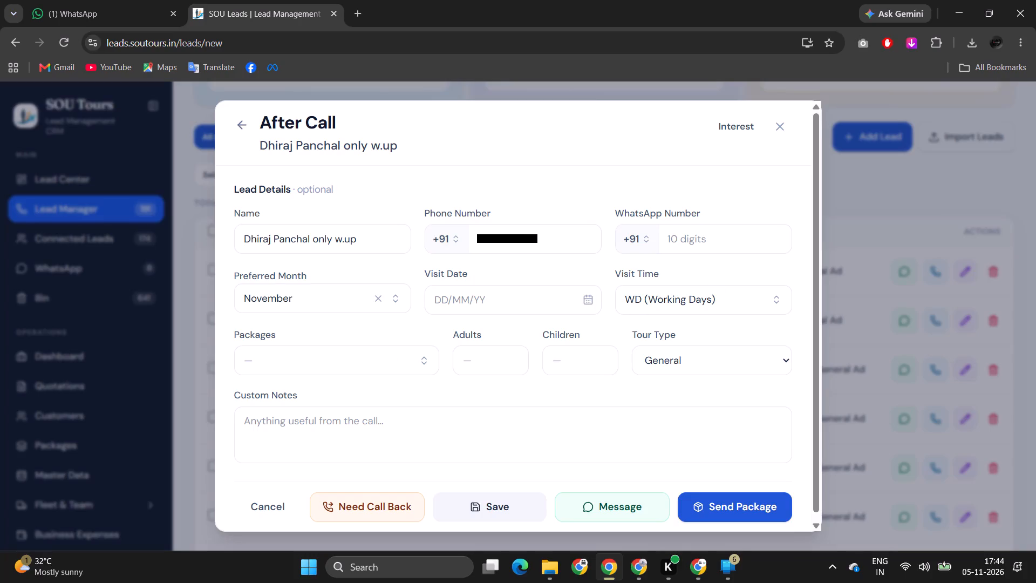
pyautogui.click(584, 306)
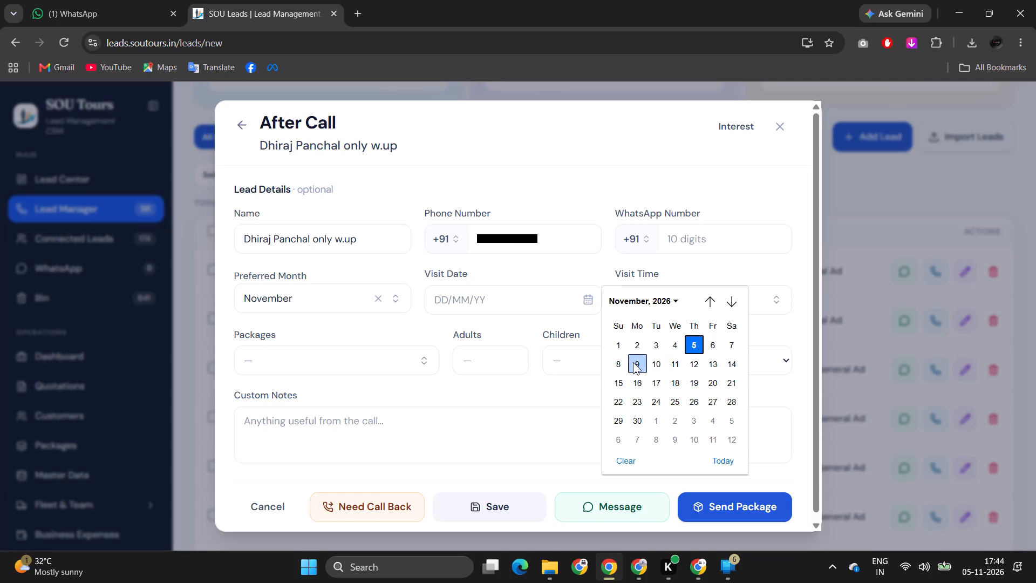
pyautogui.moveTo(633, 362); pyautogui.dragTo(667, 413)
pyautogui.moveTo(794, 561); pyautogui.dragTo(830, 582)
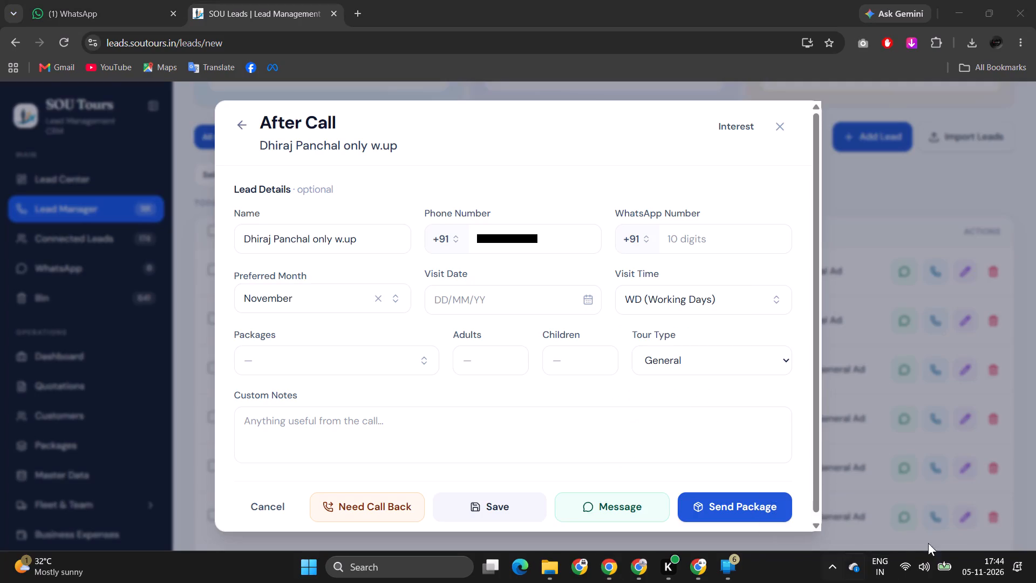
pyautogui.click(584, 295)
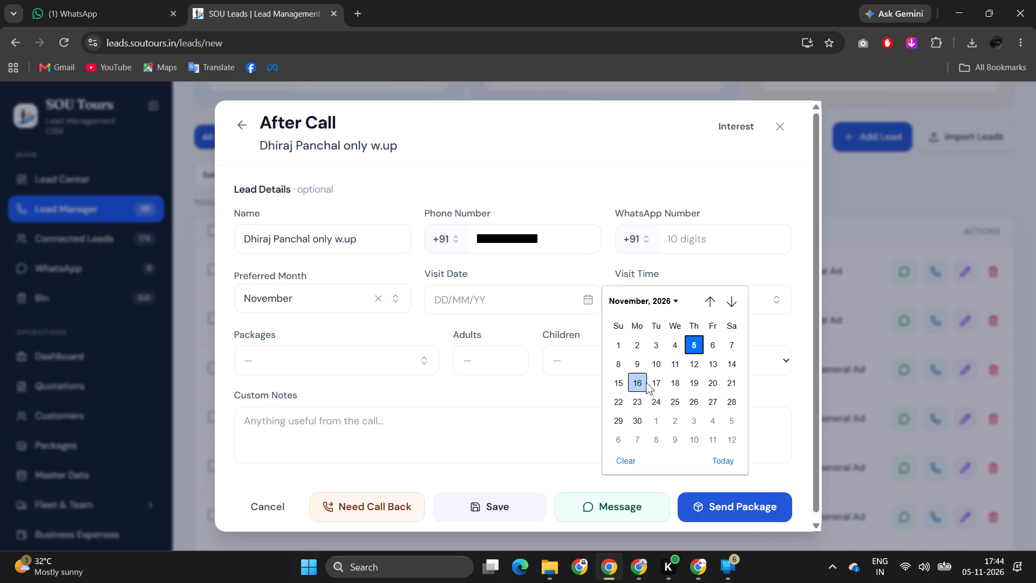
pyautogui.click(660, 388)
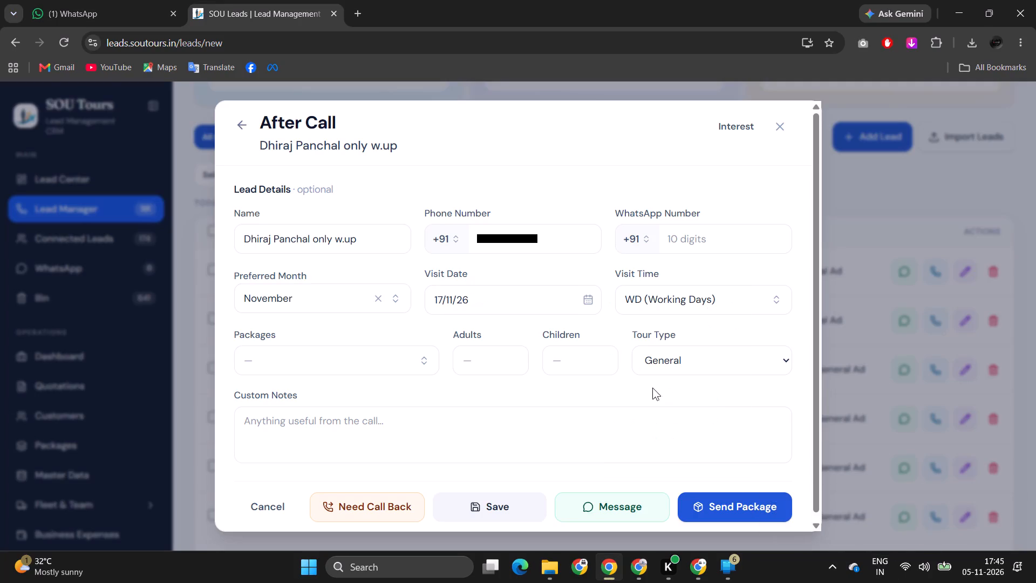
pyautogui.click(499, 361)
pyautogui.press('8')
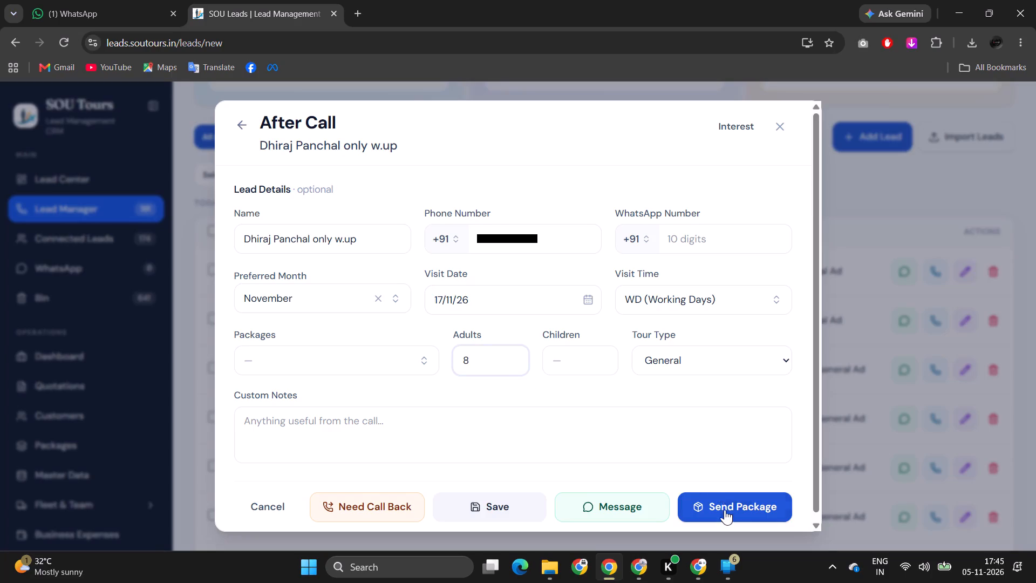
# Send the lead packages, assigning (BO) GOLD 1N2D HOTELS - General and (BO) GOLD 1N2D RESORTS - General.
pyautogui.click(724, 511)
pyautogui.click(581, 328)
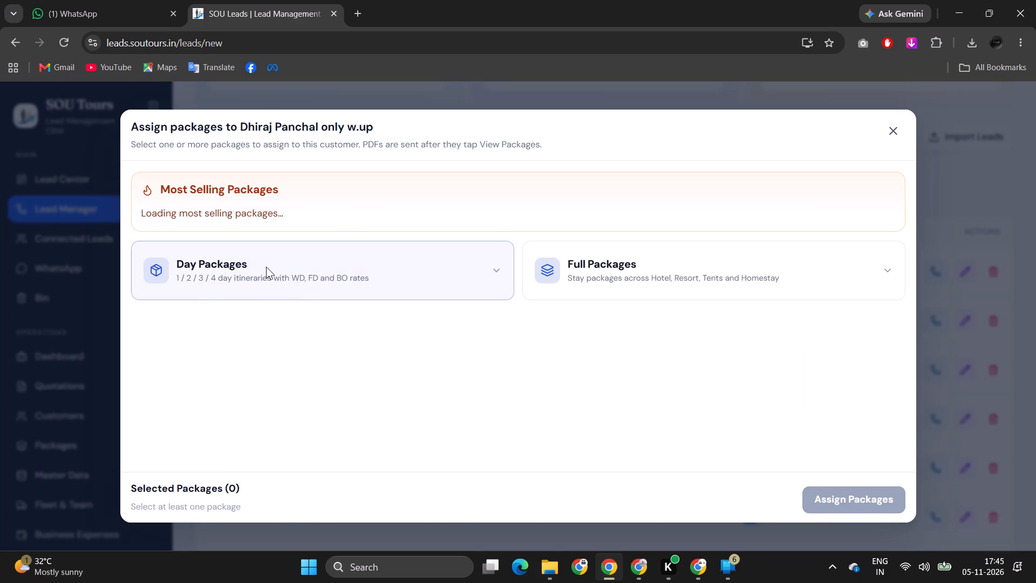
pyautogui.click(237, 231)
pyautogui.click(578, 225)
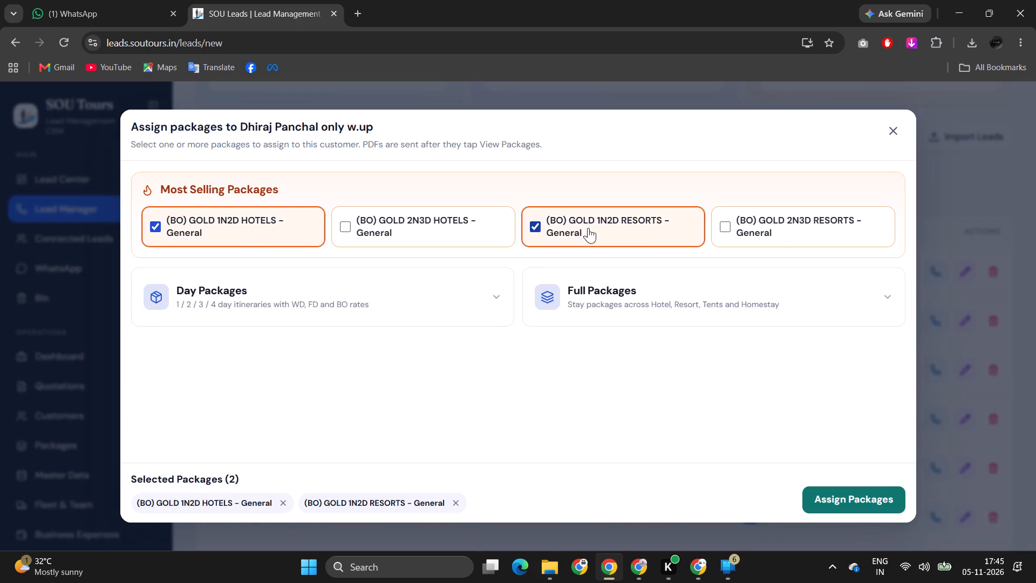
pyautogui.click(869, 499)
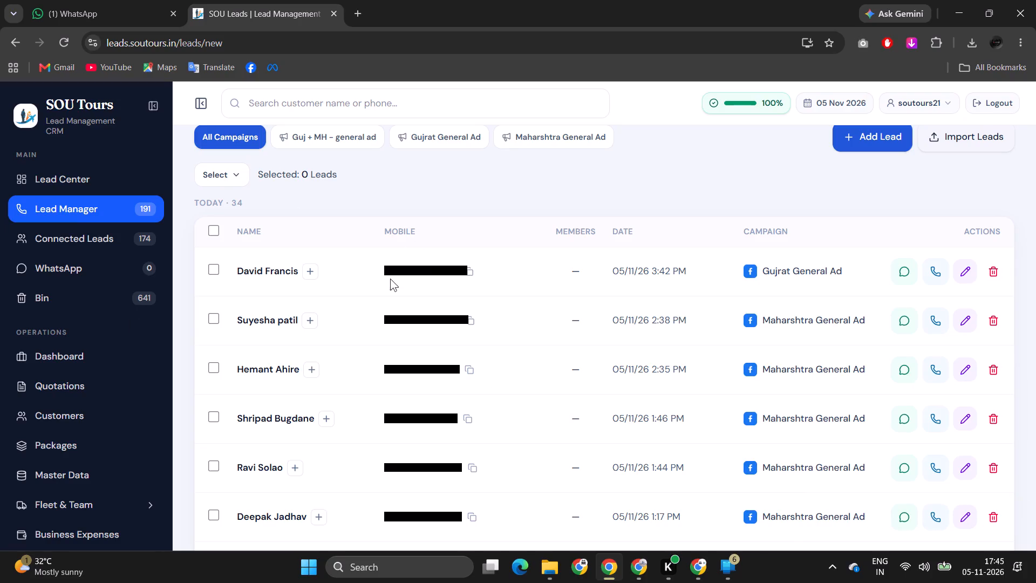
# Call the 3:42 PM Gujrat General Ad lead from today's new leads.
pyautogui.click(938, 270)
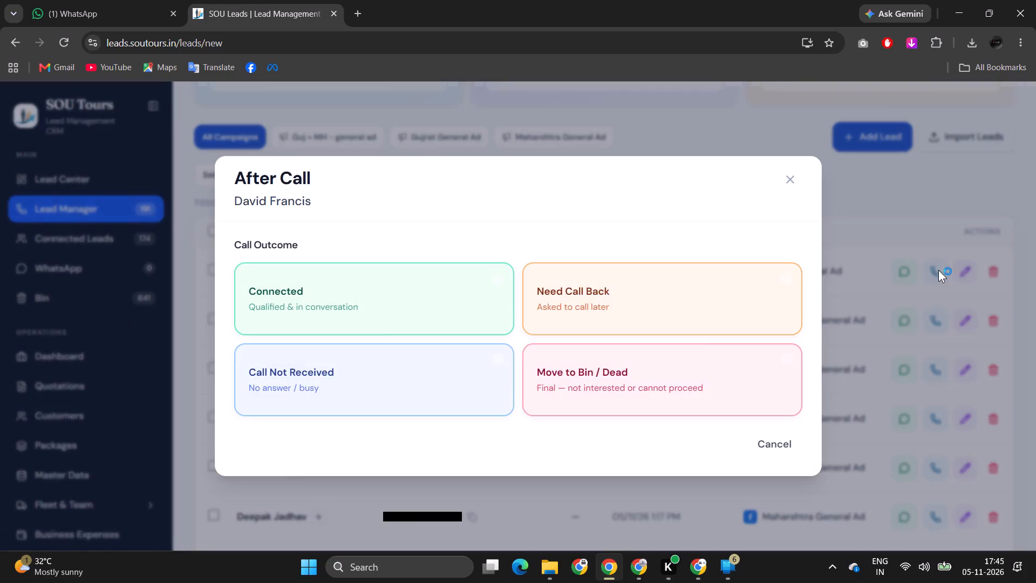
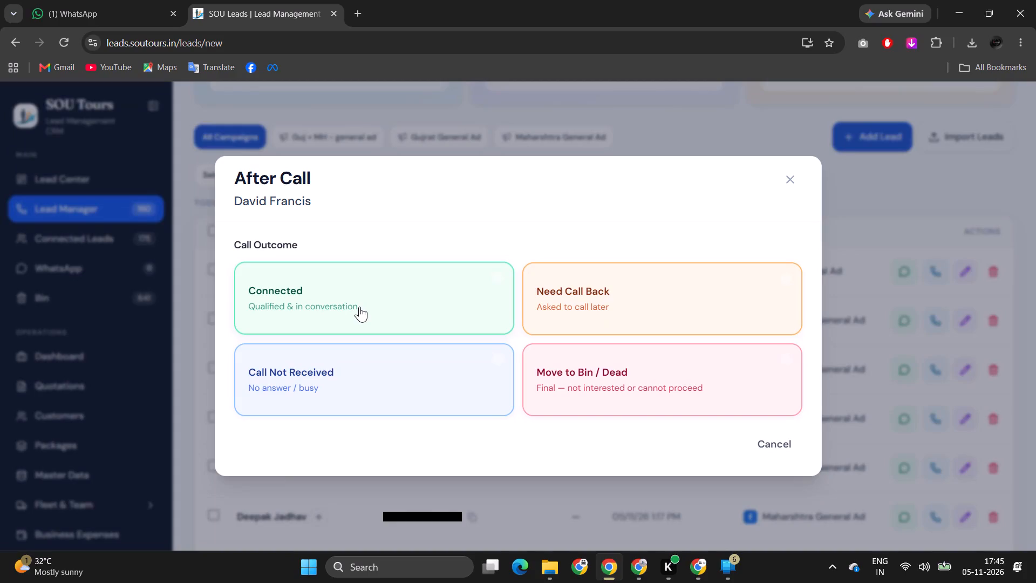
# Record the called lead's outcome as Need Call Back with a callback timeline of 1 Hour.
pyautogui.click(721, 299)
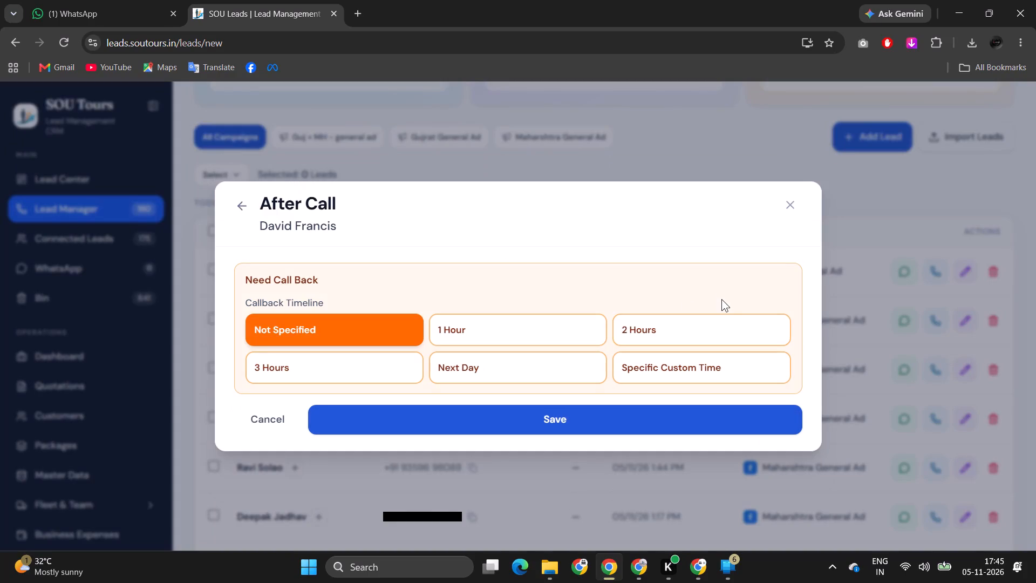
pyautogui.click(595, 328)
pyautogui.click(591, 416)
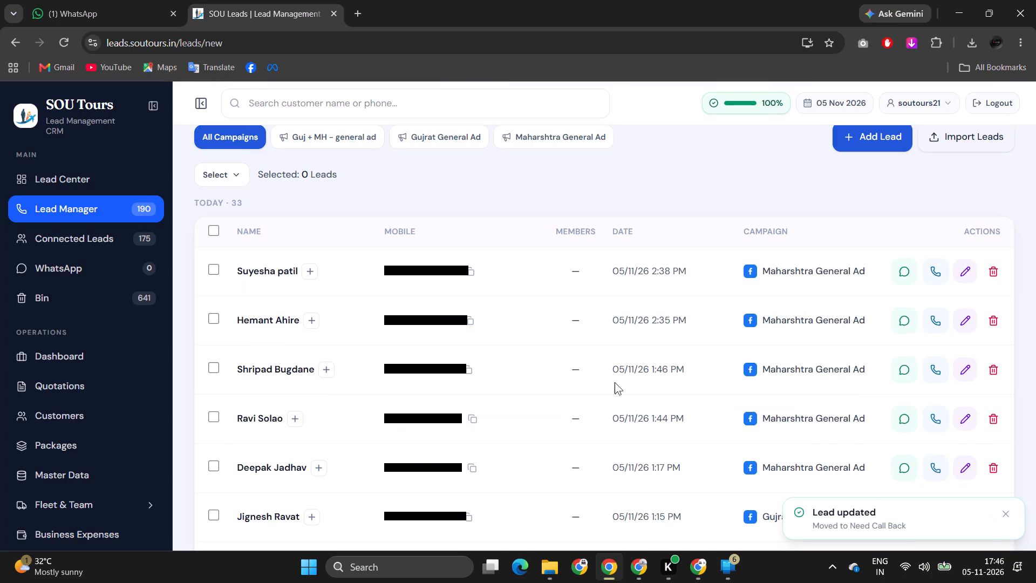
# Call the 2:38 PM Maharshtra General Ad lead from today's new leads.
pyautogui.click(940, 268)
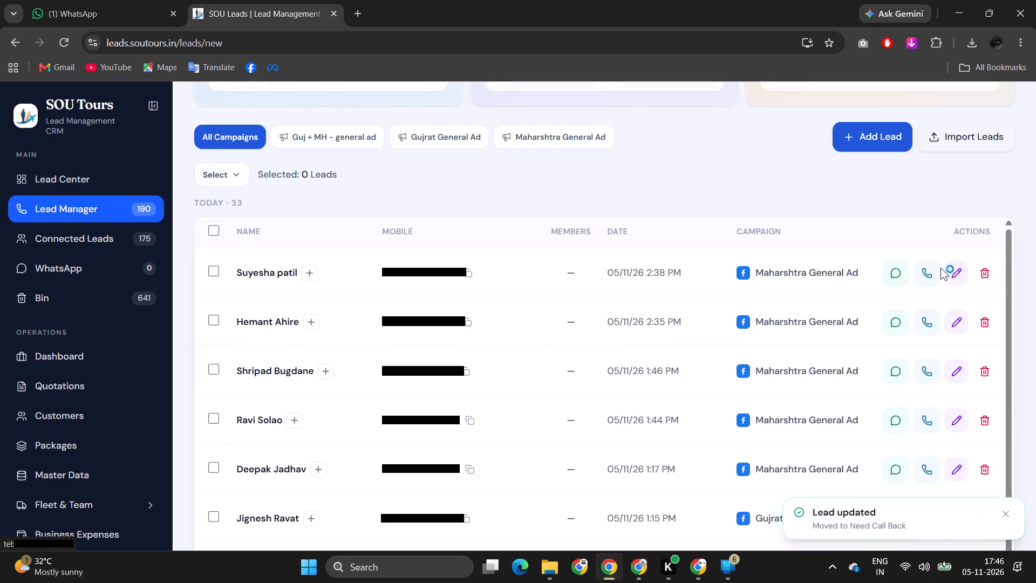
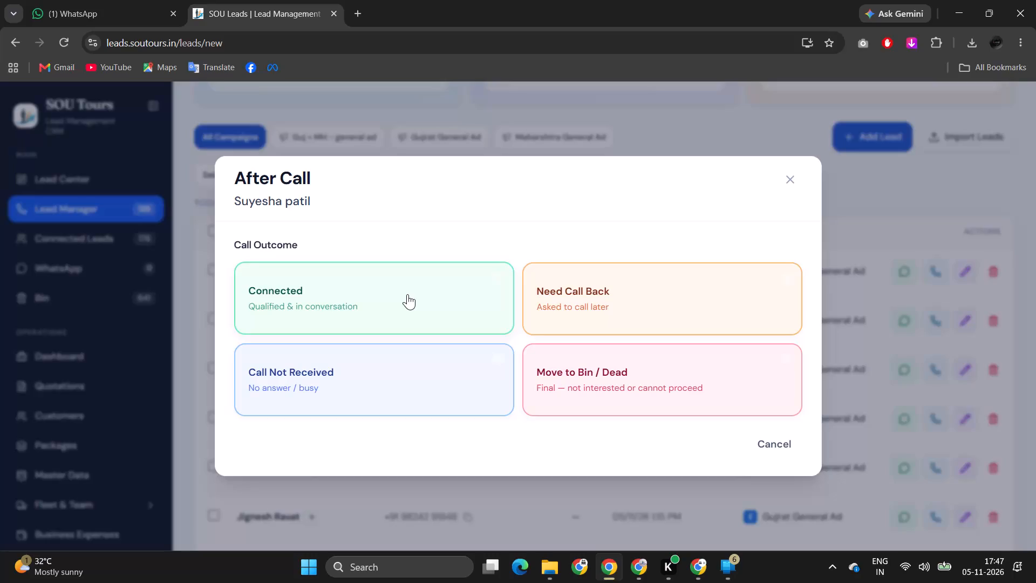
# Record the 2:38 PM lead's call outcome as Connected, with November as the preferred month and 3 adults.
pyautogui.click(303, 290)
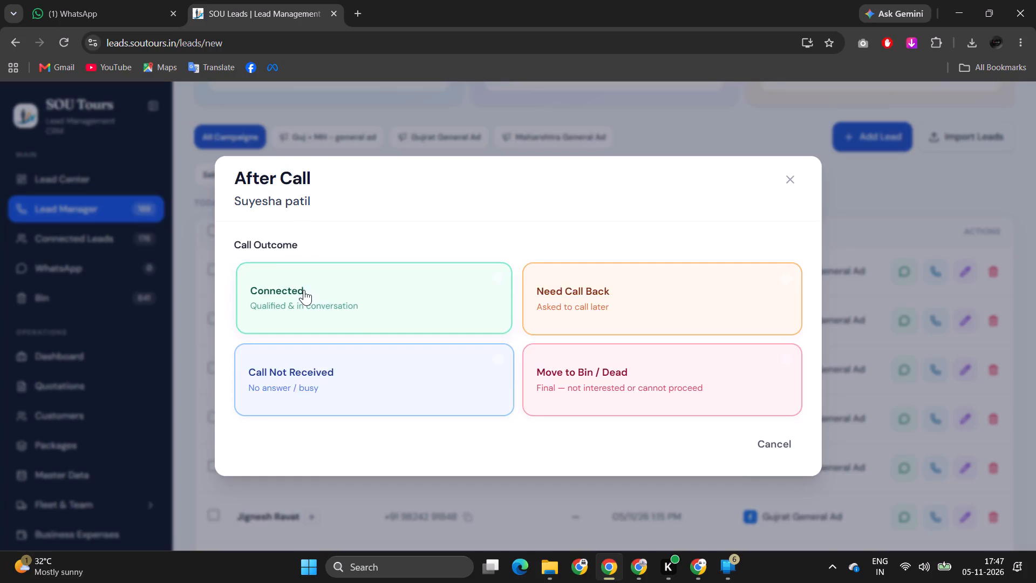
pyautogui.click(303, 290)
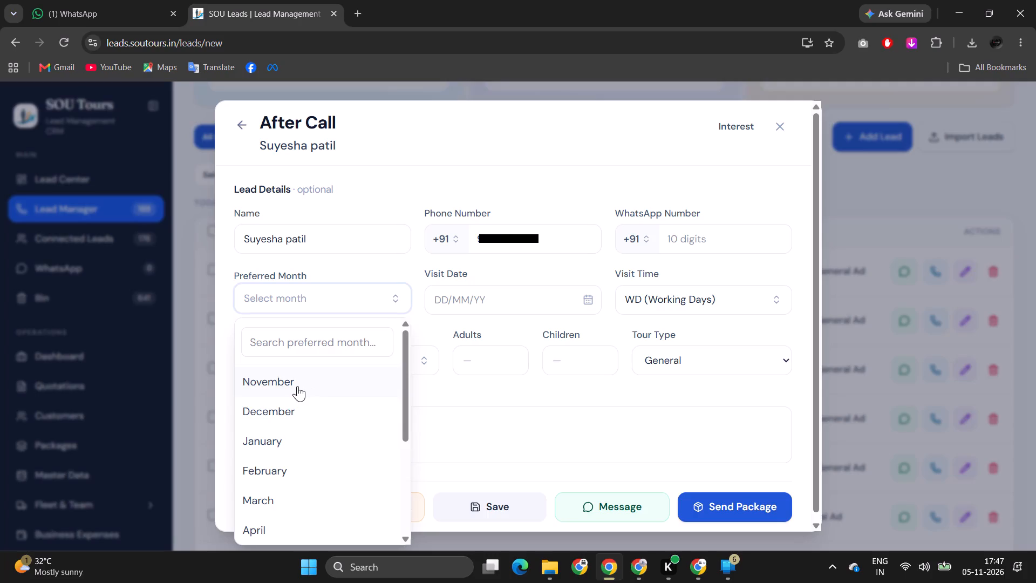
pyautogui.click(296, 386)
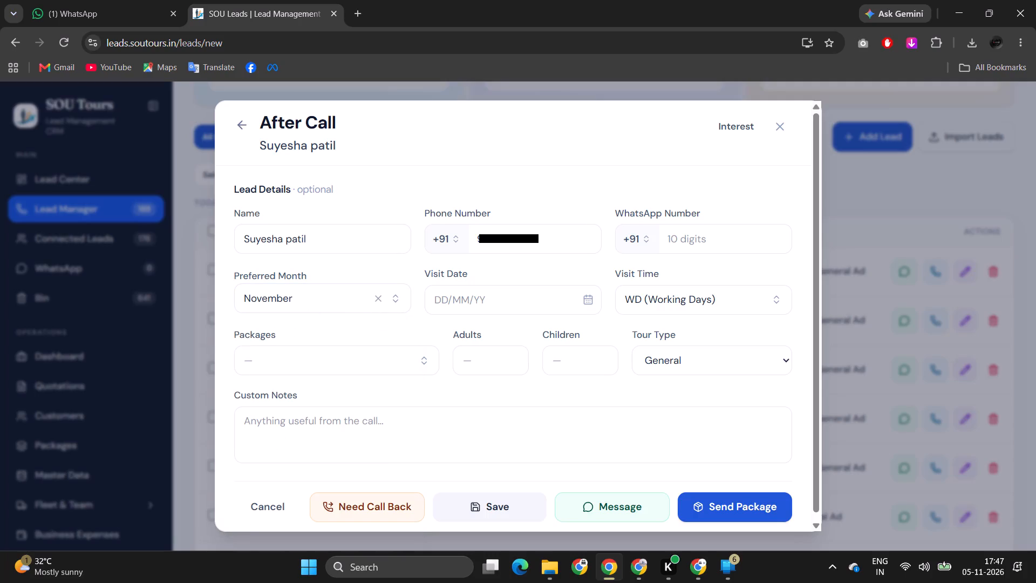
pyautogui.click(471, 363)
pyautogui.press('3')
pyautogui.scroll(1, 471, 363)
# Send the connected lead packages, assigning (BO) GOLD 1N2D HOTELS - General and (BO) GOLD 1N2D RESORTS - General.
pyautogui.click(714, 510)
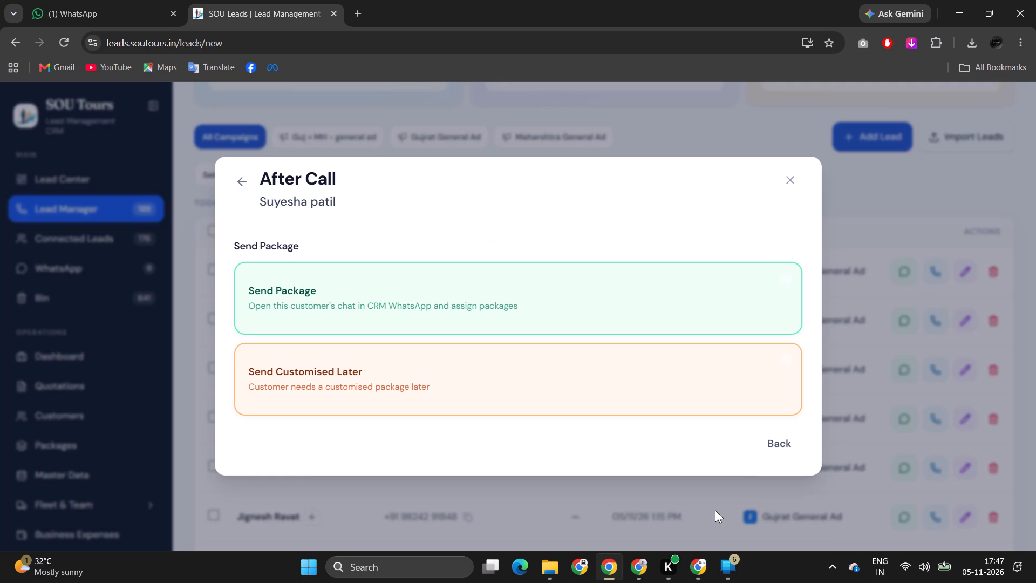
pyautogui.click(523, 274)
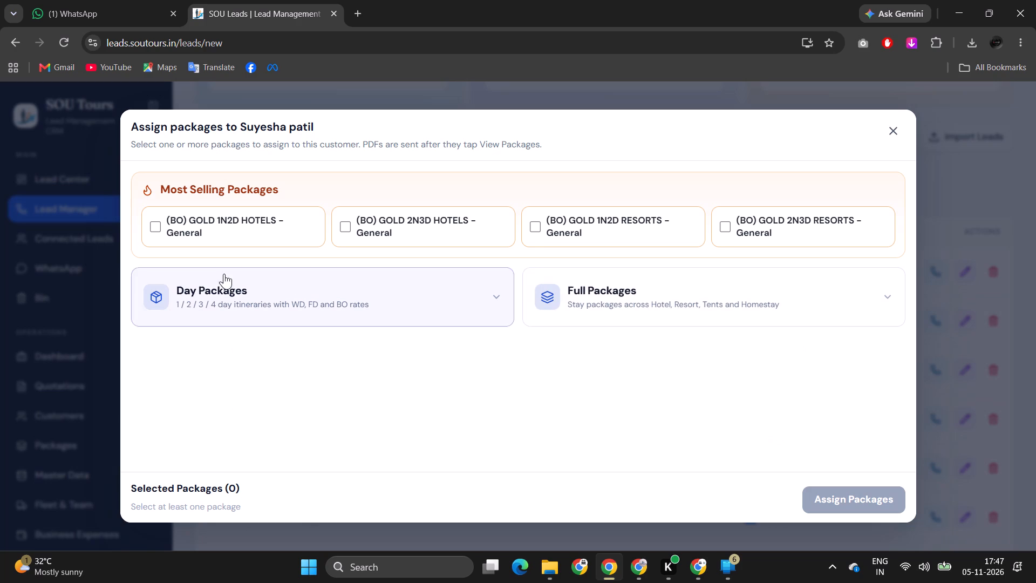
pyautogui.click(223, 213)
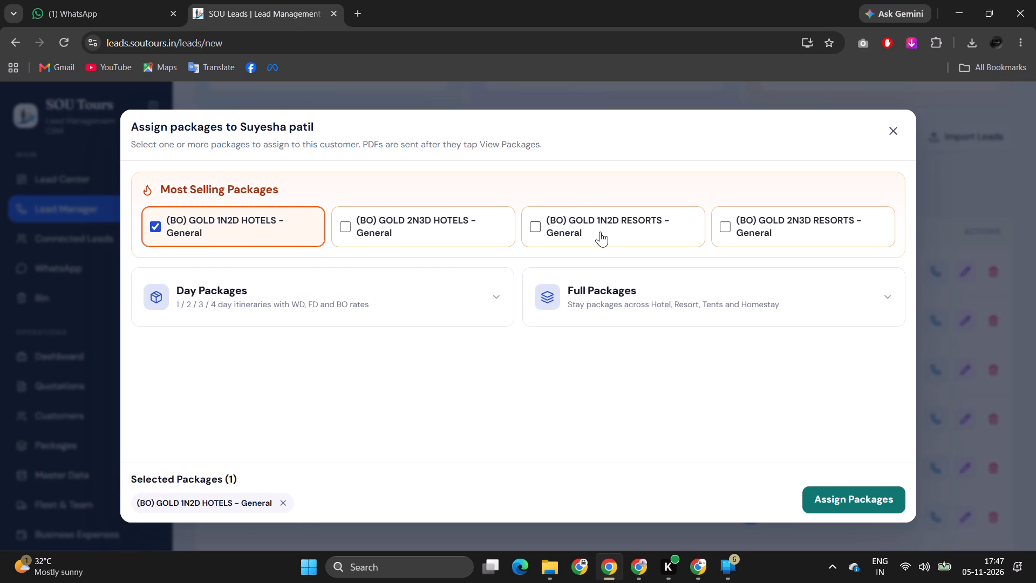
pyautogui.click(599, 232)
pyautogui.click(838, 500)
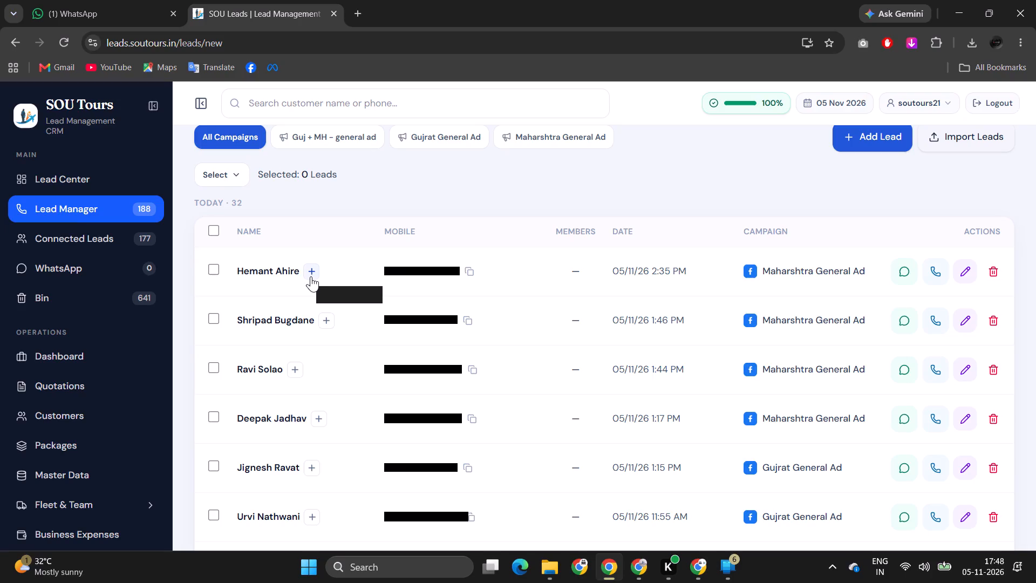
# Call the 2:35 PM Maharshtra General Ad lead from today's new leads.
pyautogui.click(941, 266)
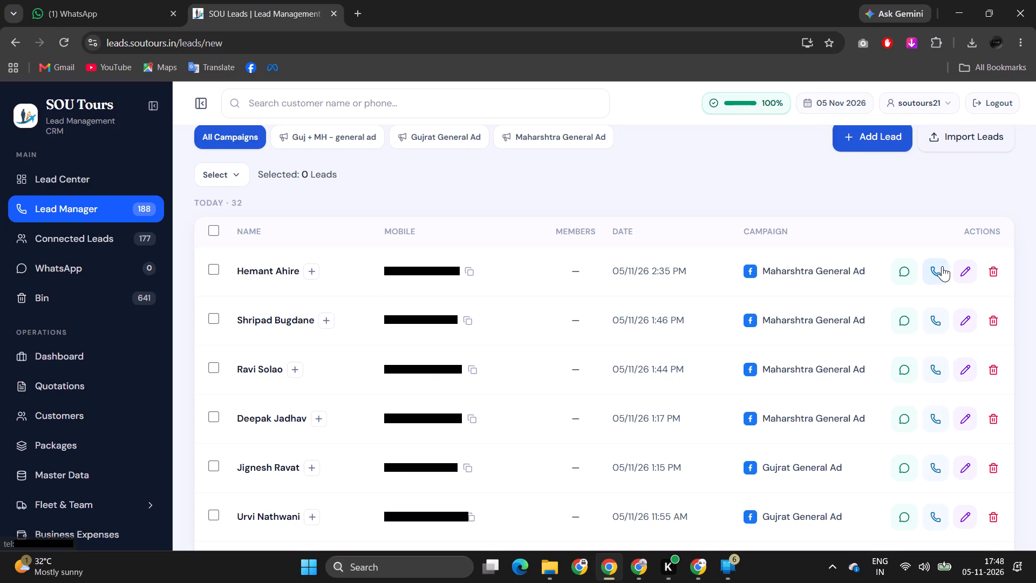
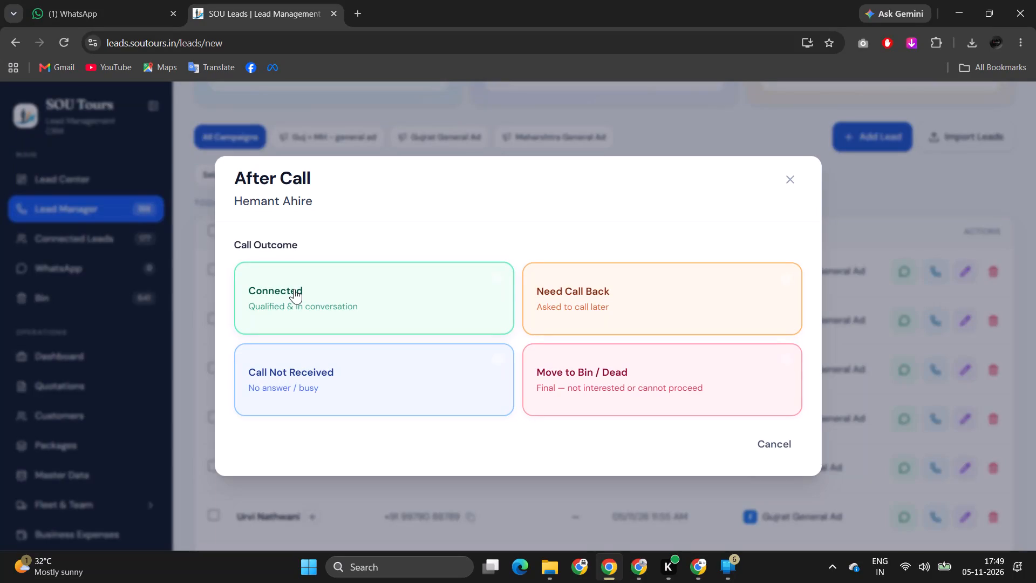
# Record the 2:35 PM lead's call as Connected, with preferred month November, visit date 17 November 2026, 6 adults and 2 children.
pyautogui.click(293, 289)
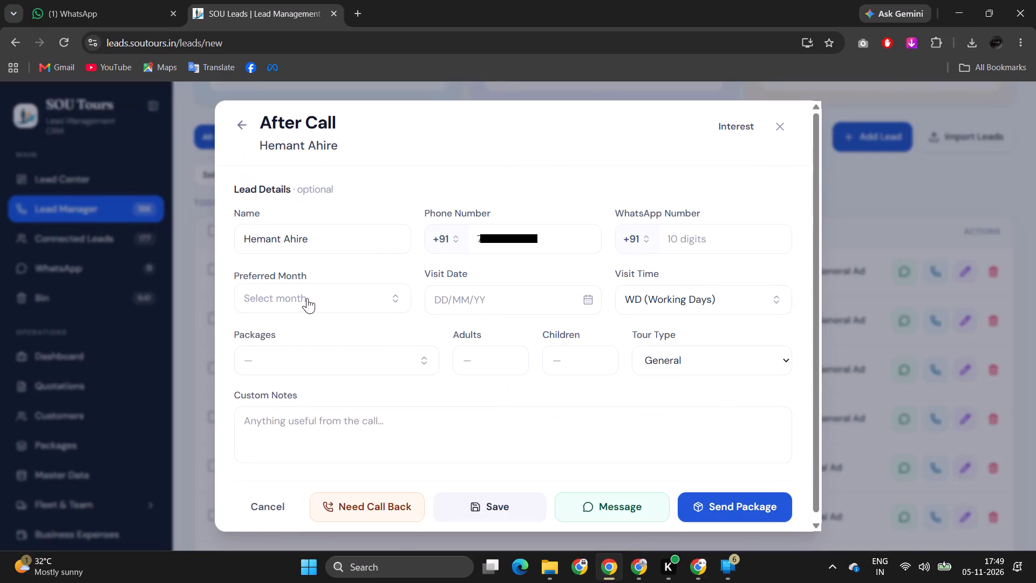
pyautogui.click(306, 299)
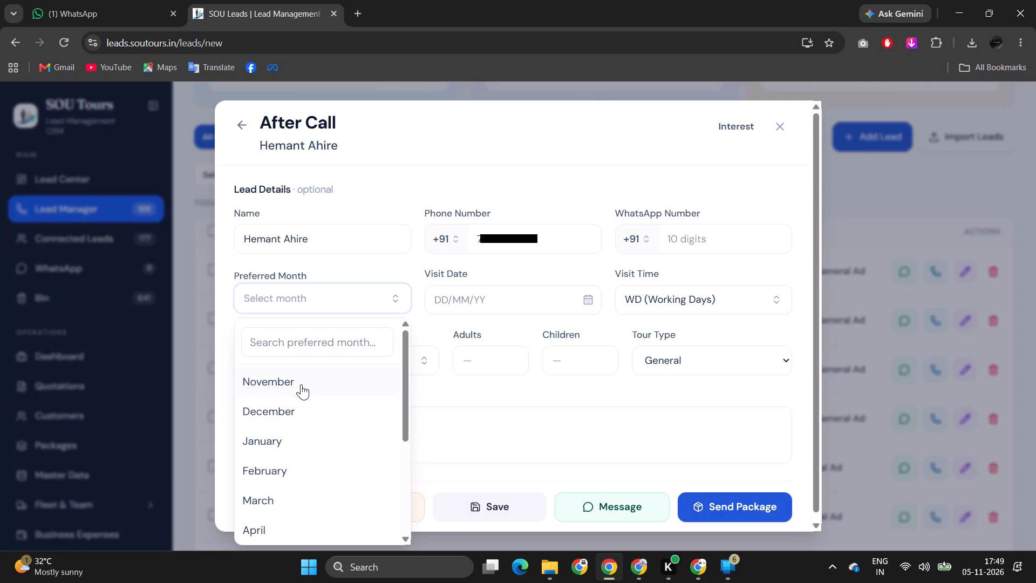
pyautogui.click(272, 382)
pyautogui.click(290, 299)
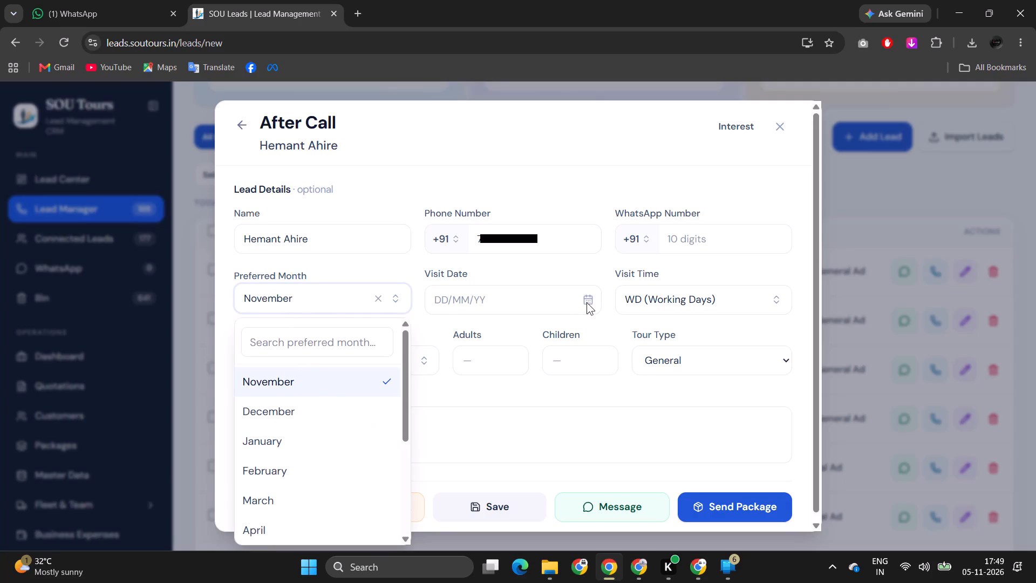
pyautogui.click(478, 350)
pyautogui.click(478, 361)
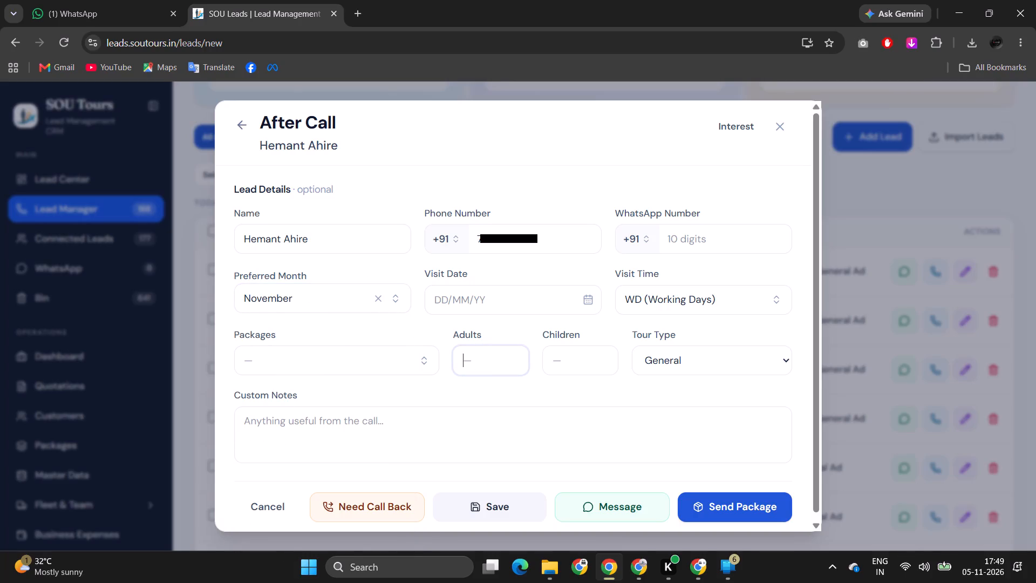
pyautogui.click(498, 364)
pyautogui.press('6')
pyautogui.click(558, 361)
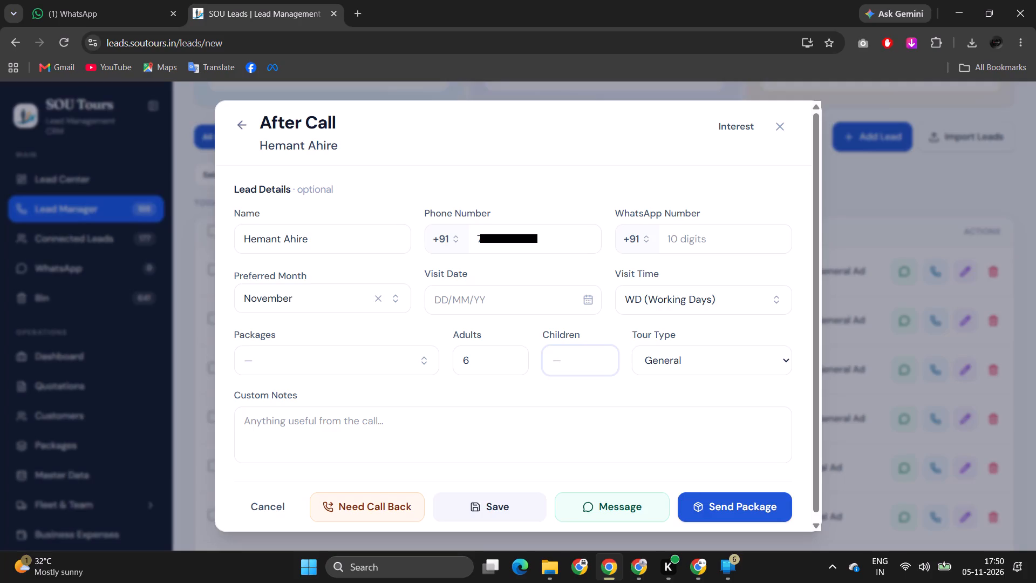
pyautogui.press('2')
pyautogui.scroll(1, 558, 361)
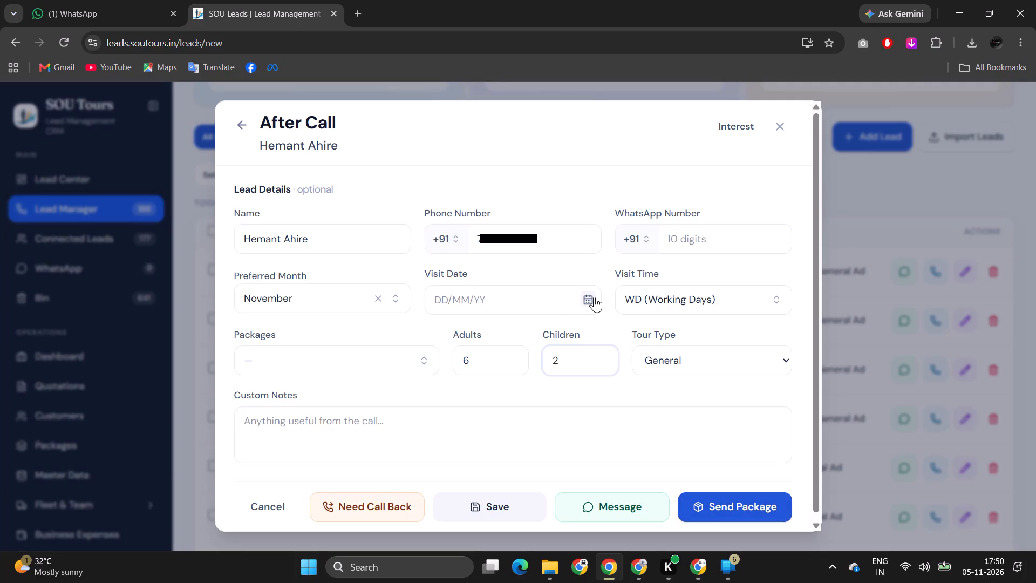
pyautogui.click(593, 297)
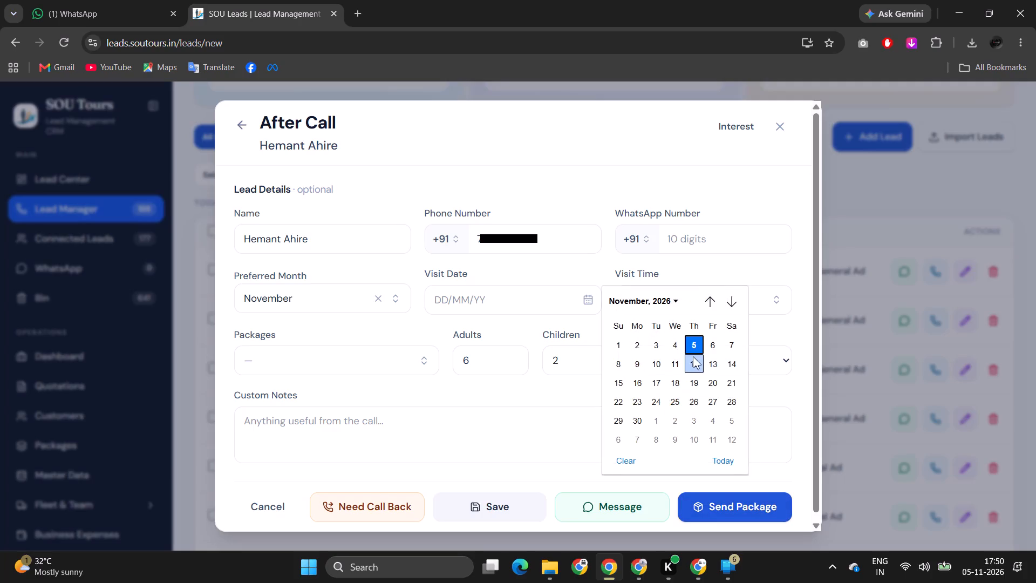
pyautogui.click(655, 377)
# Send the connected lead packages, assigning (BO) GOLD 1N2D HOTELS - General and (BO) GOLD 1N2D RESORTS - General.
pyautogui.click(719, 507)
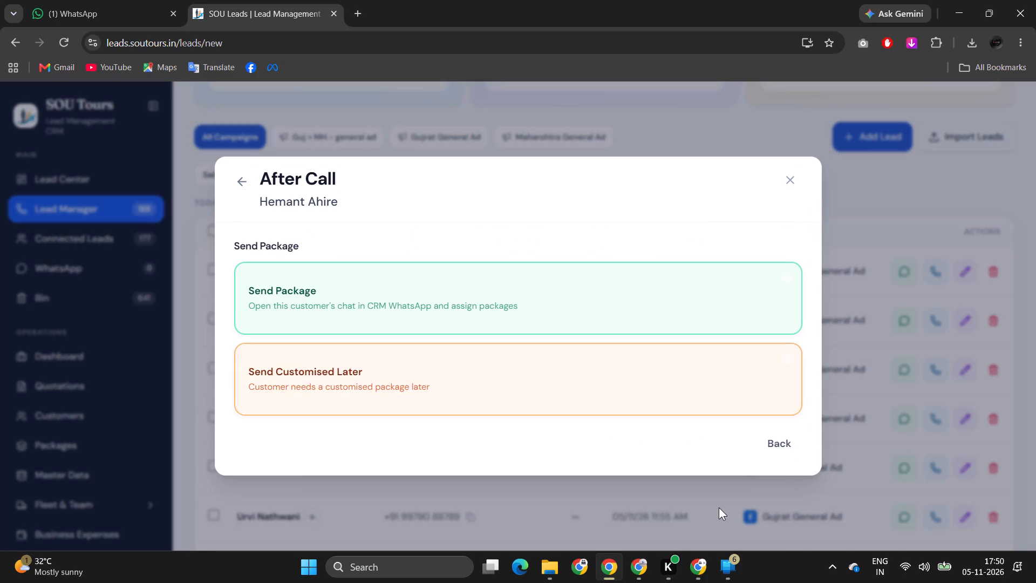
pyautogui.click(503, 327)
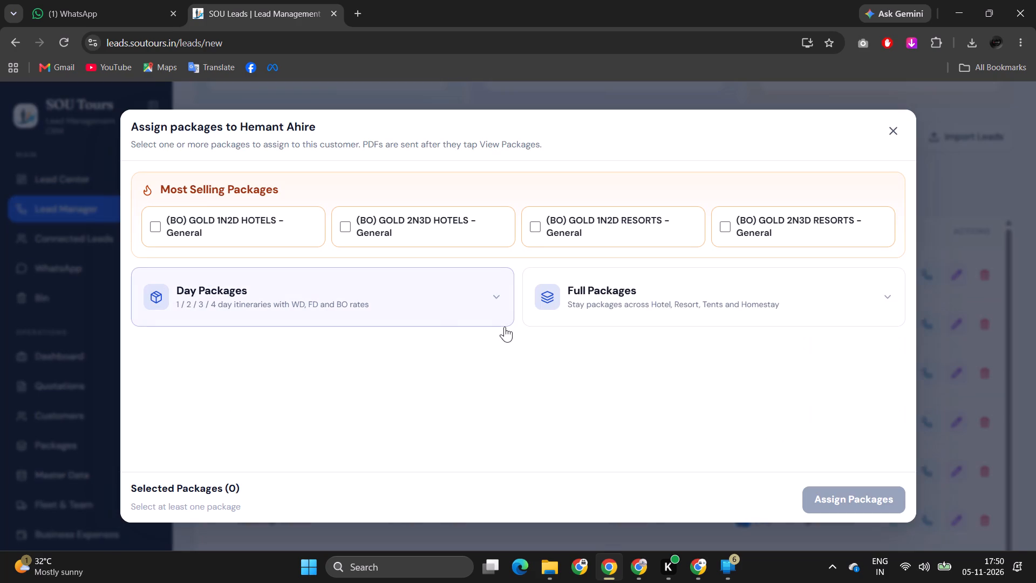
pyautogui.click(265, 230)
pyautogui.click(478, 228)
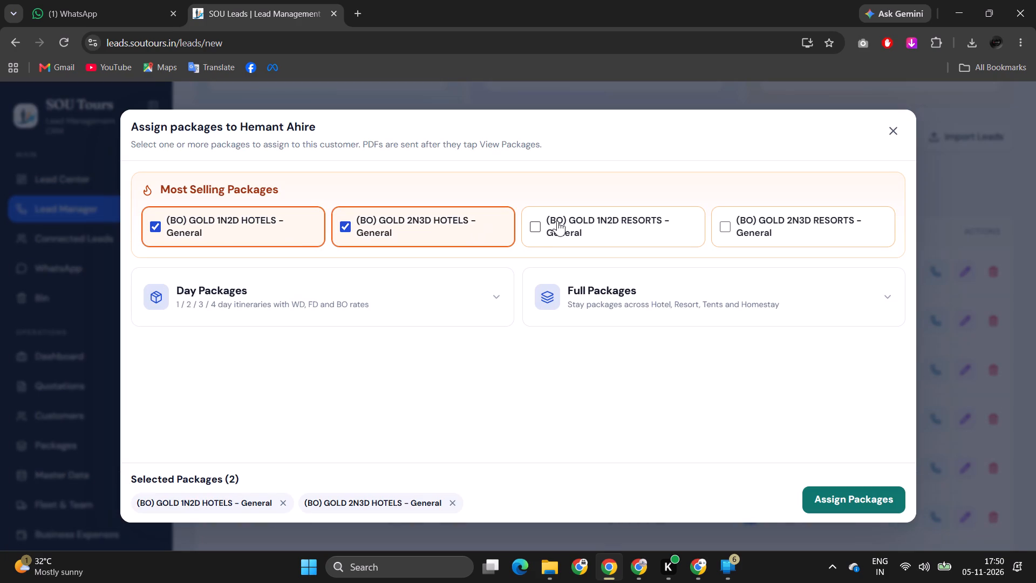
pyautogui.click(475, 239)
pyautogui.click(612, 225)
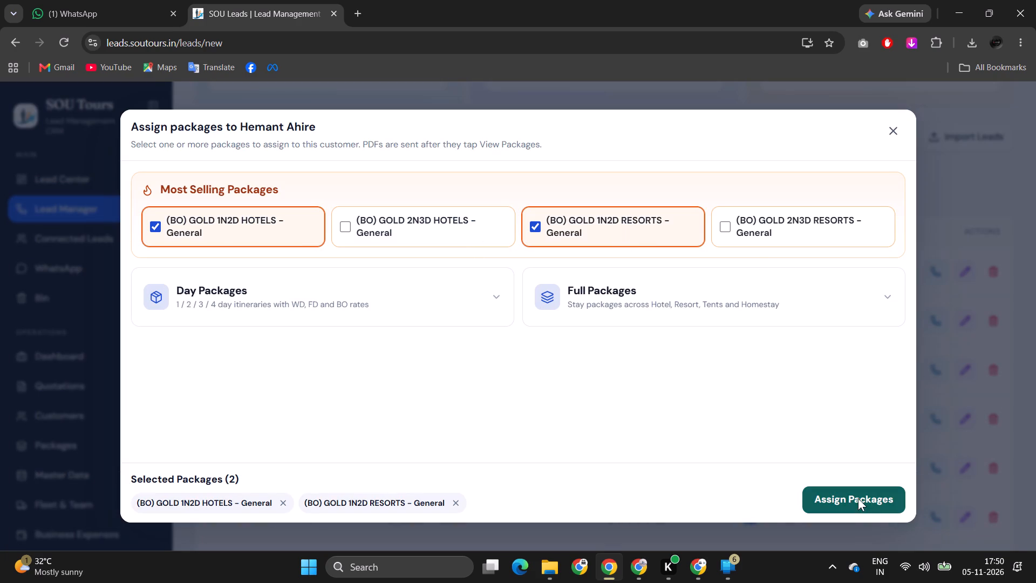
pyautogui.click(833, 514)
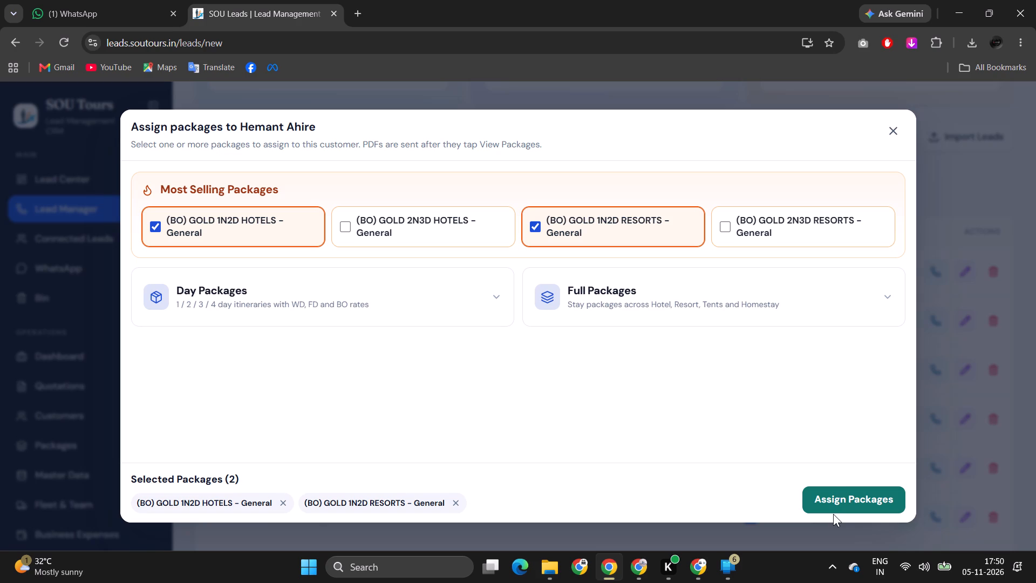
pyautogui.click(843, 504)
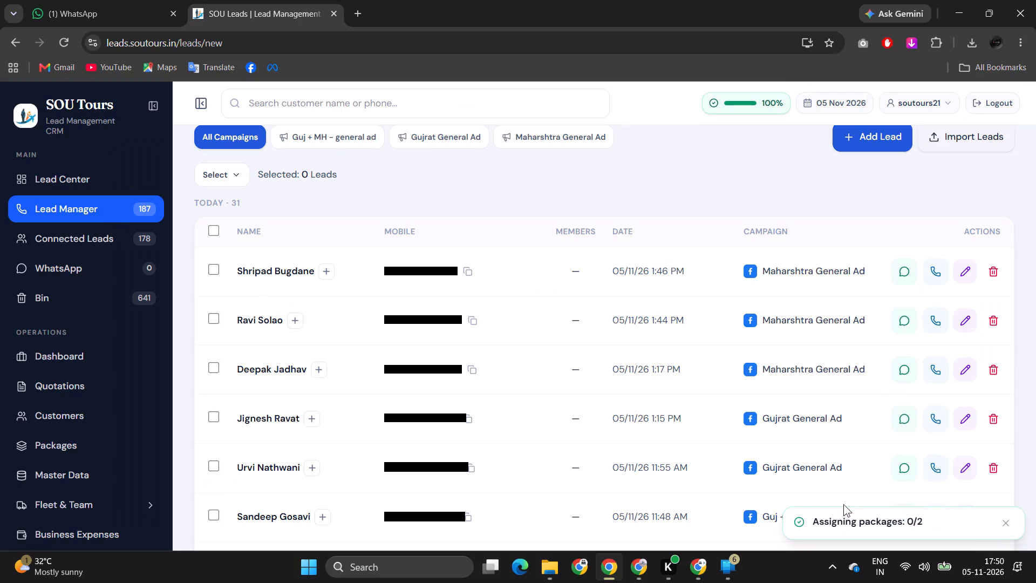